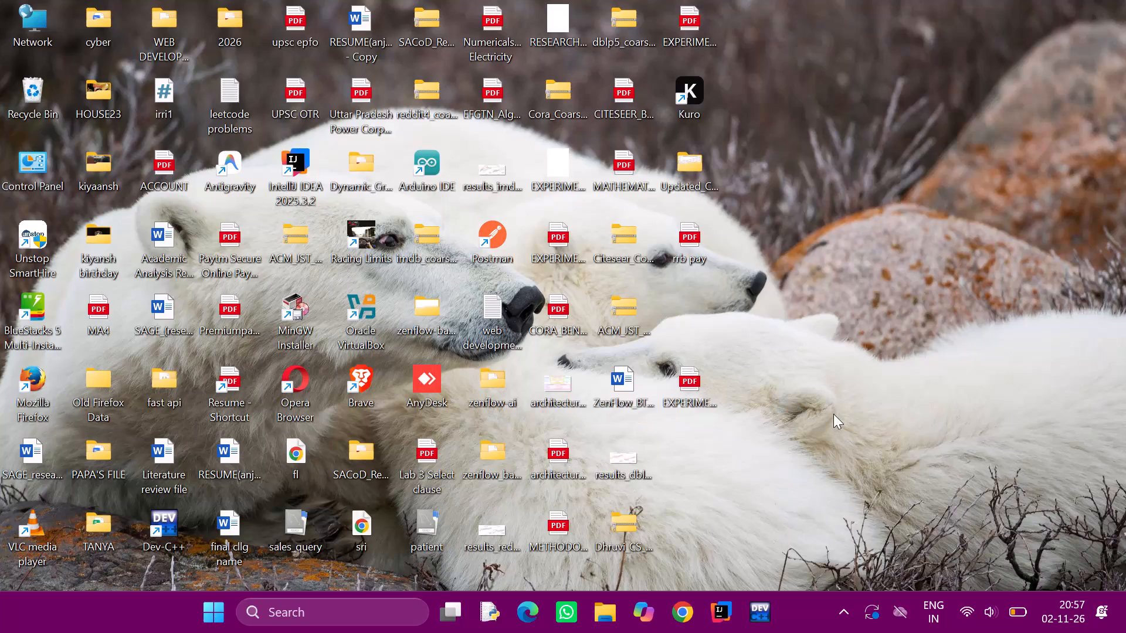
Open Google Chrome and switch to the other browser profile named Dhruvi, the one with the purple avatar.
{"action": "left_click", "coordinate": [685, 620]}
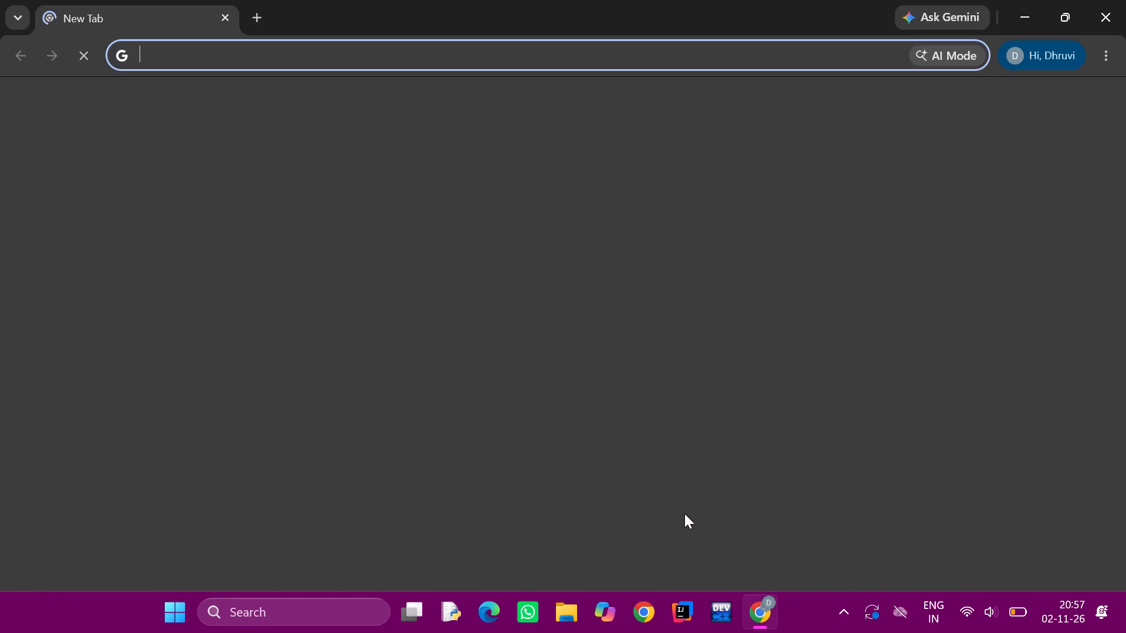
{"action": "left_click", "coordinate": [1110, 56]}
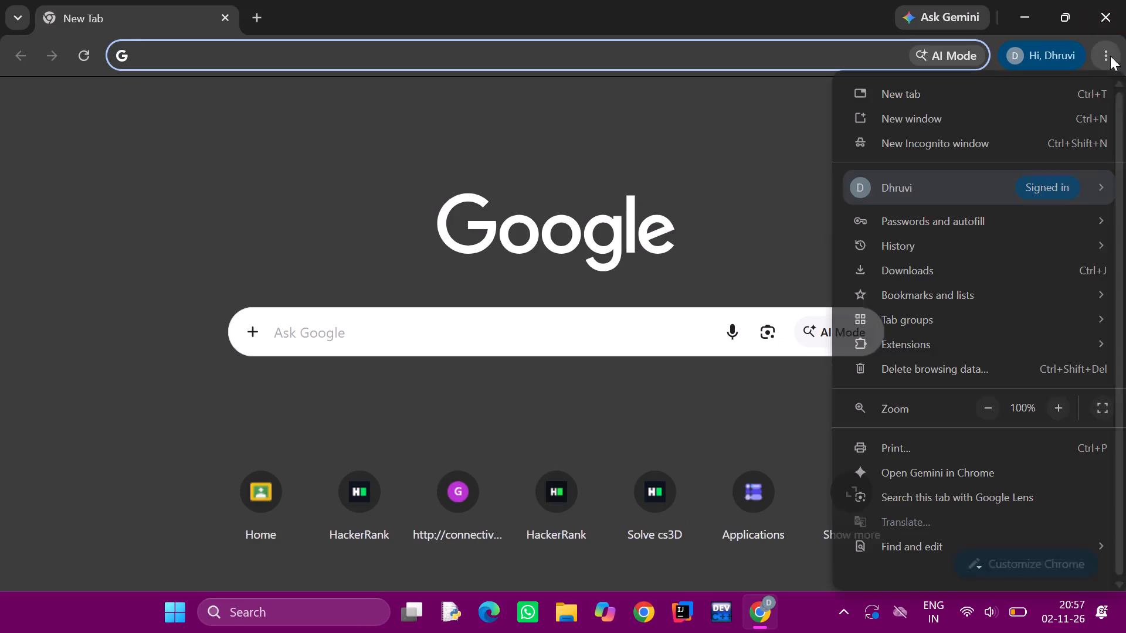
{"action": "left_click", "coordinate": [943, 176]}
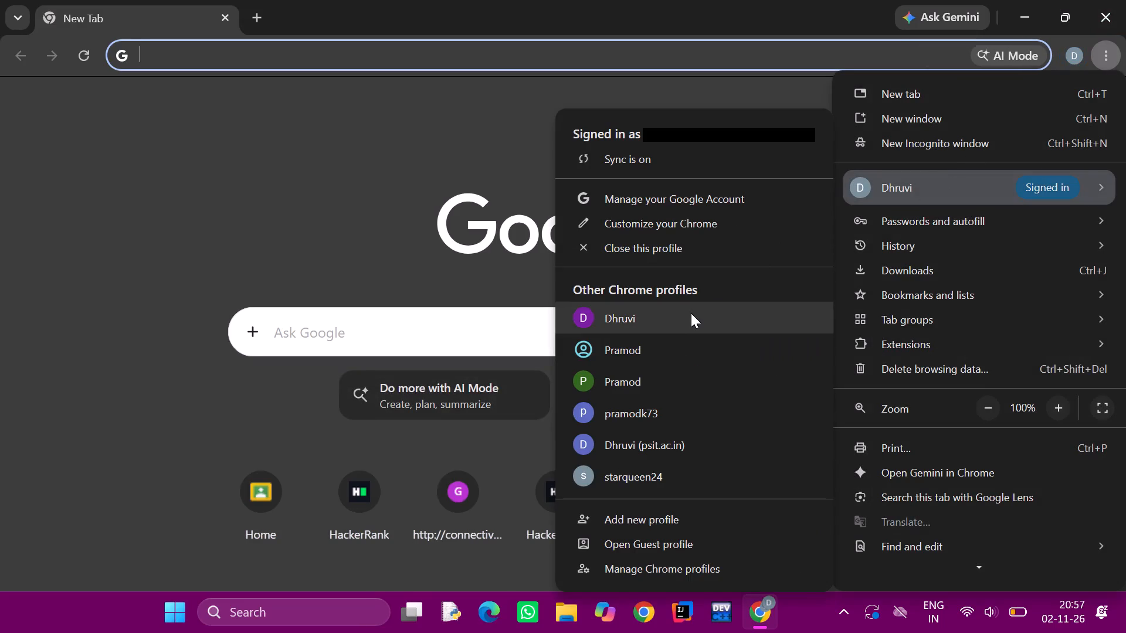
{"action": "left_click", "coordinate": [689, 311]}
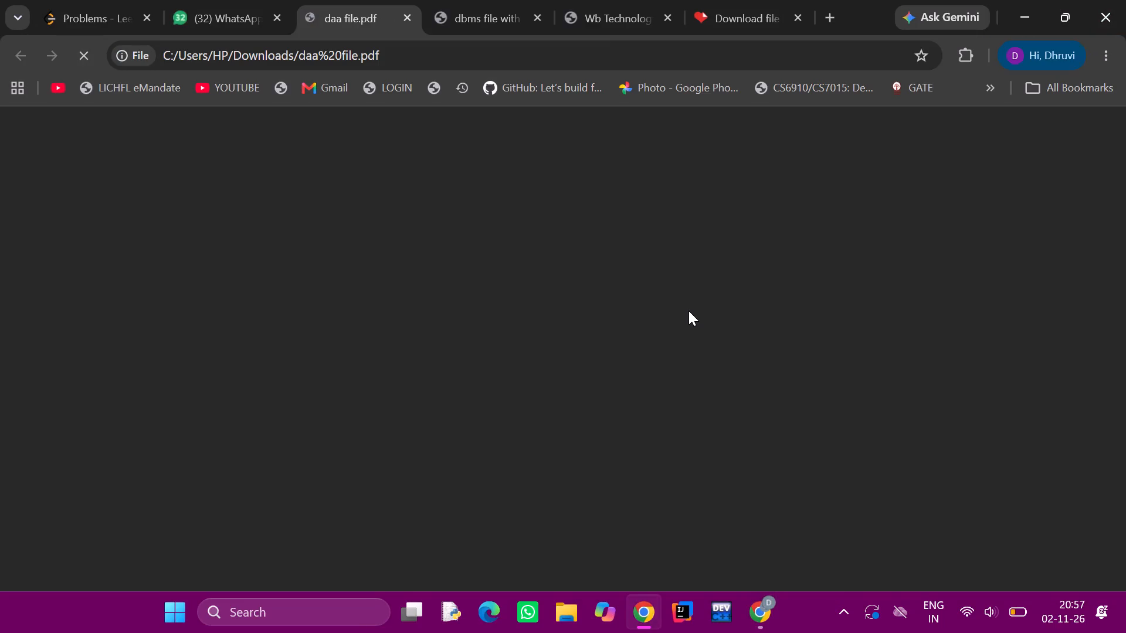
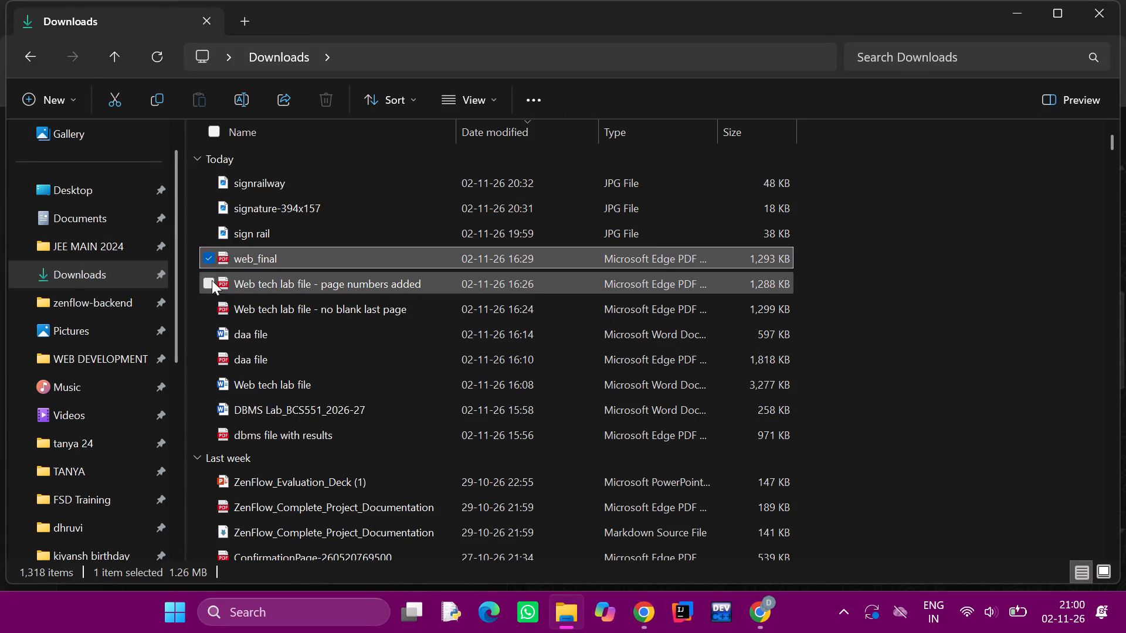
Delete the seven consecutive files from web_final through DBMS Lab_BCS551_2026-27 in the Today group of the Downloads folder.
{"action": "left_click", "coordinate": [205, 257]}
{"action": "left_click", "coordinate": [211, 260]}
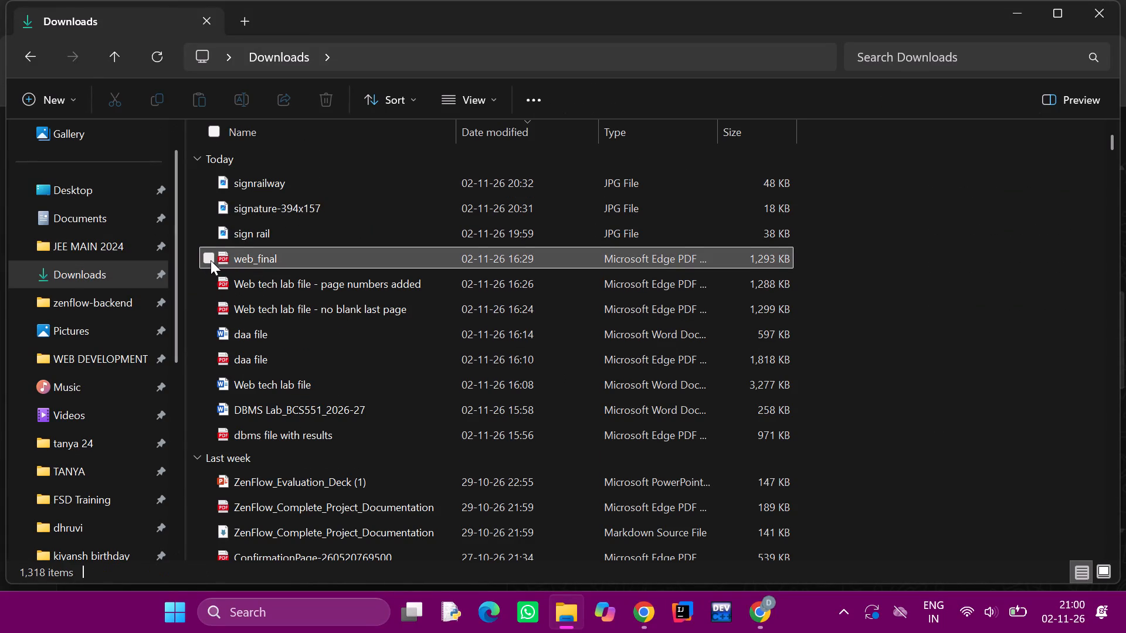
{"action": "left_click", "coordinate": [209, 281]}
{"action": "left_click", "coordinate": [208, 307]}
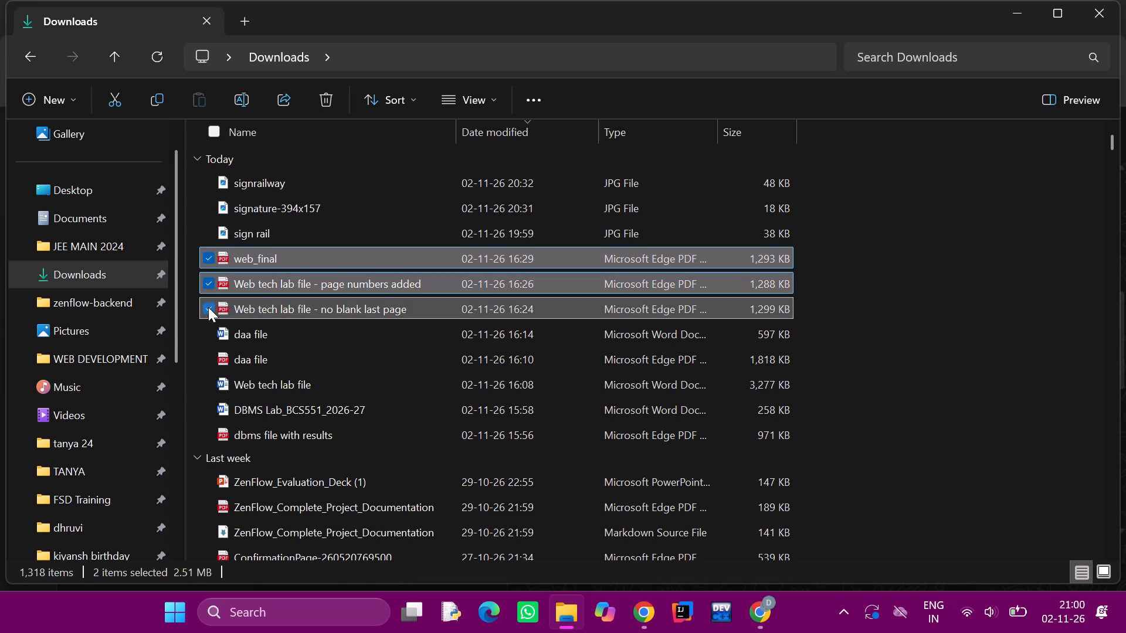
{"action": "left_click", "coordinate": [206, 324]}
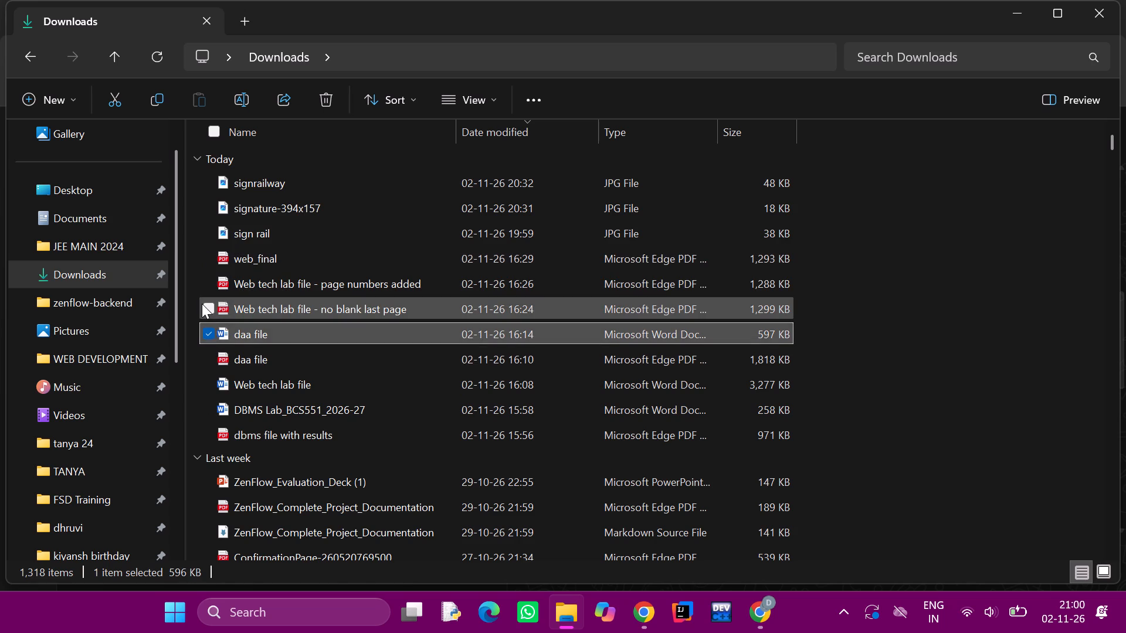
{"action": "left_click", "coordinate": [205, 305]}
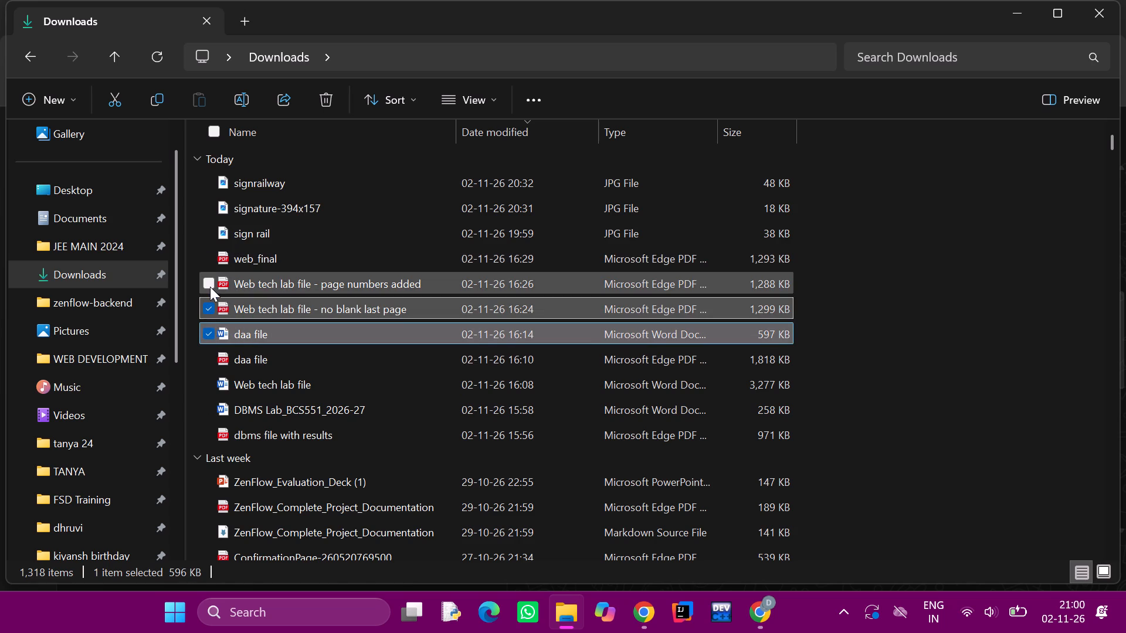
{"action": "left_click", "coordinate": [210, 287]}
{"action": "left_click", "coordinate": [208, 260]}
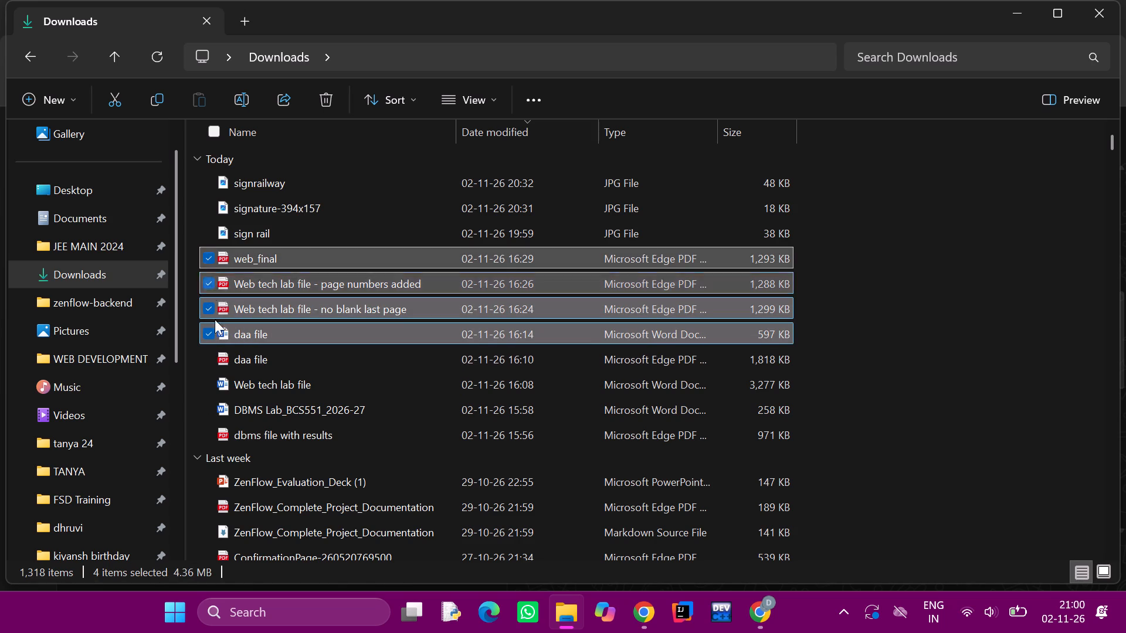
{"action": "left_click", "coordinate": [208, 359]}
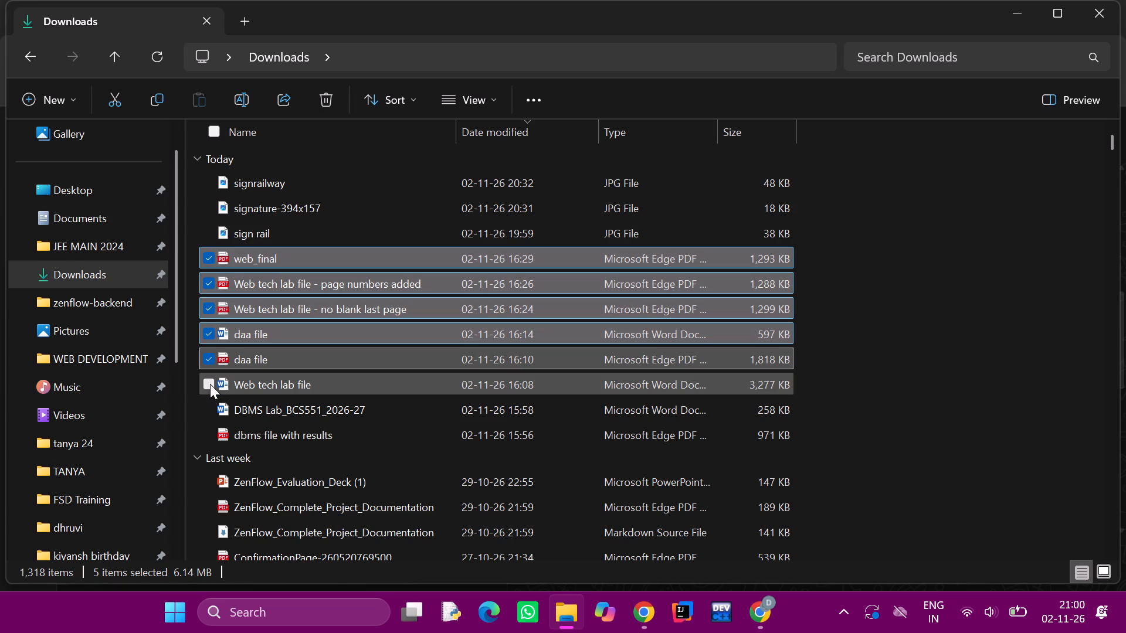
{"action": "left_click", "coordinate": [210, 384]}
{"action": "left_click", "coordinate": [211, 410]}
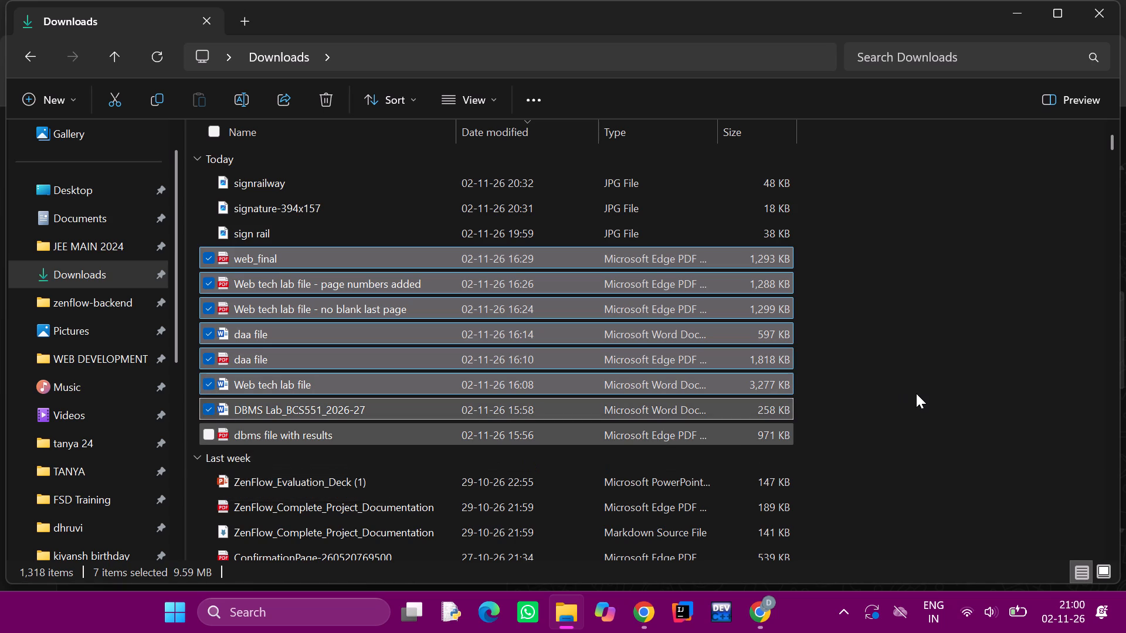
{"action": "key", "text": "Delete"}
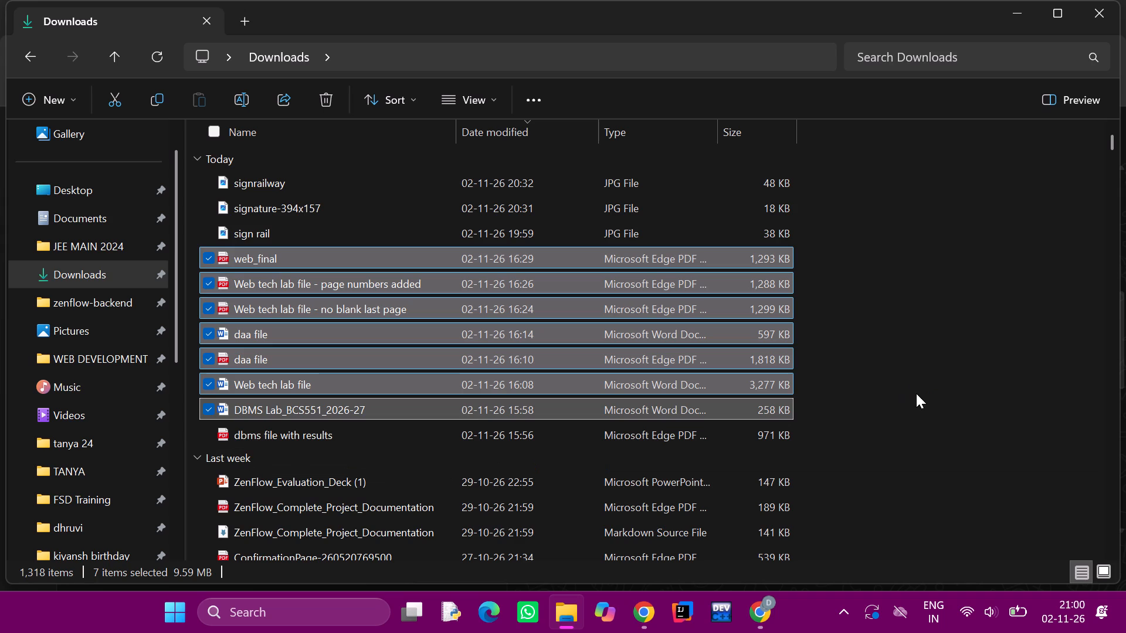
{"action": "key", "text": "Delete"}
{"action": "key", "text": "Delete"}
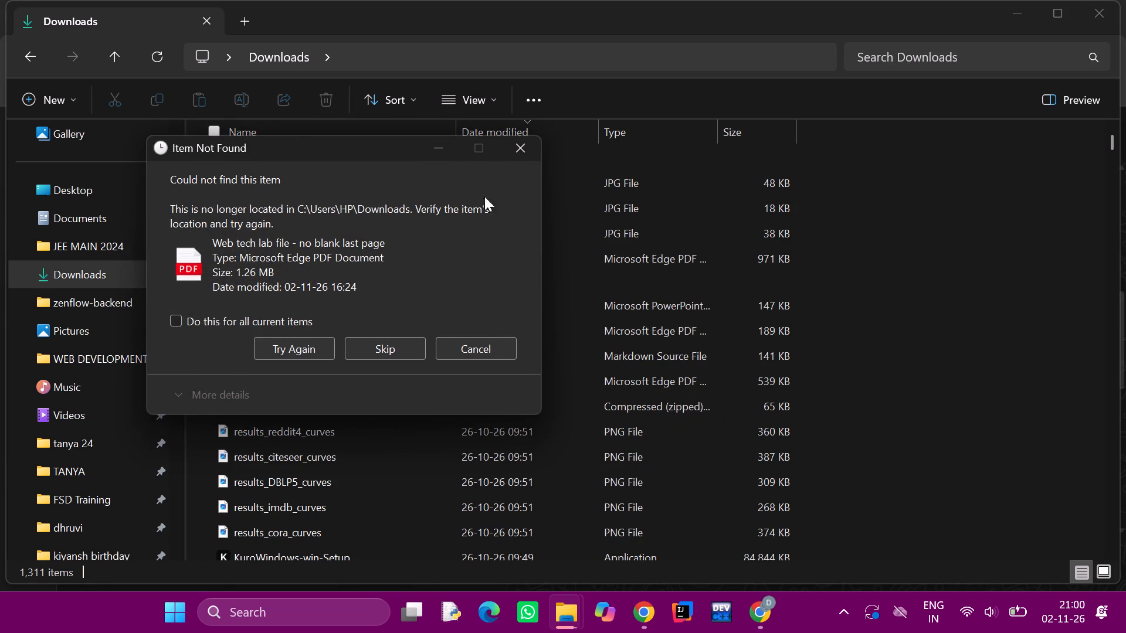
{"action": "left_click", "coordinate": [517, 144]}
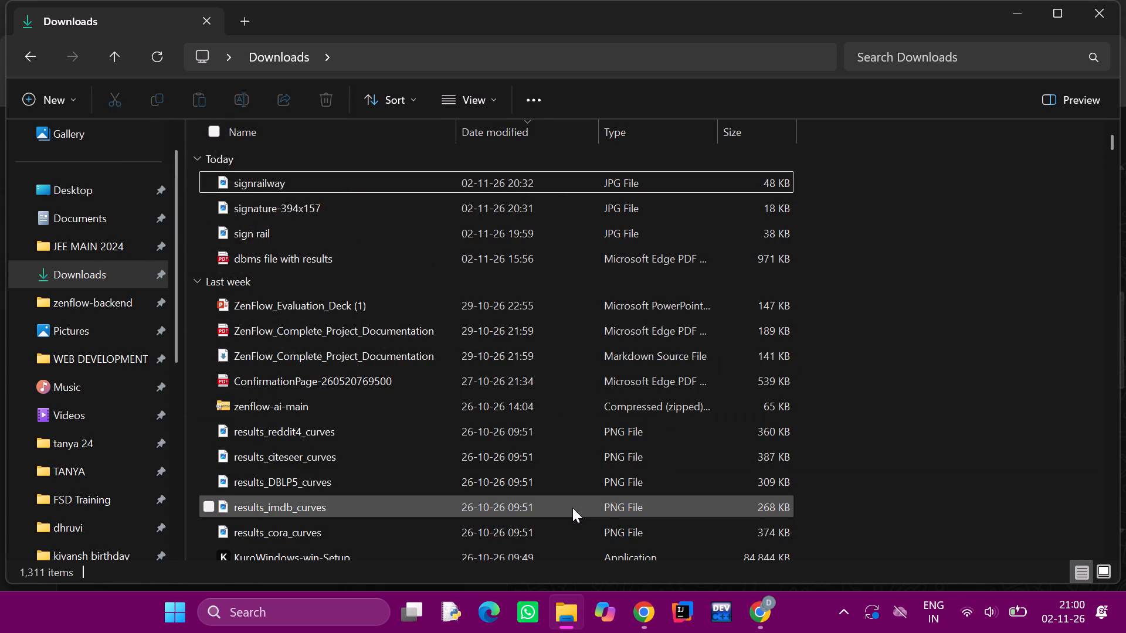
Switch from the Downloads folder to Google Chrome.
{"action": "left_click", "coordinate": [643, 624]}
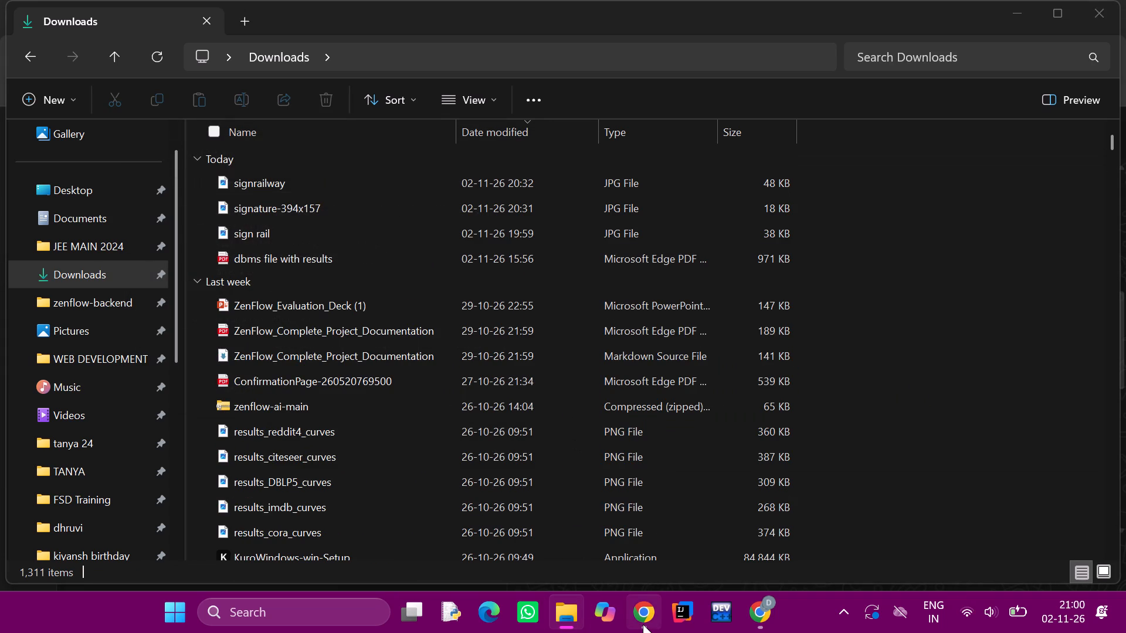
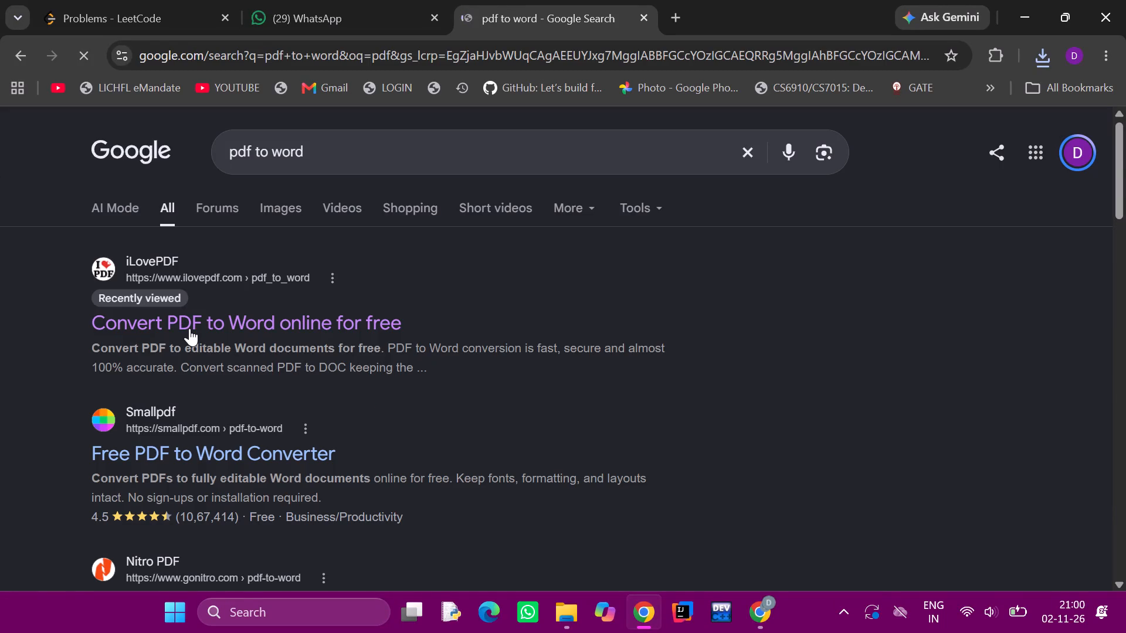
Convert the daa file PDF from the Downloads folder to Word with iLovePDF, using the No OCR option.
{"action": "left_click", "coordinate": [189, 330]}
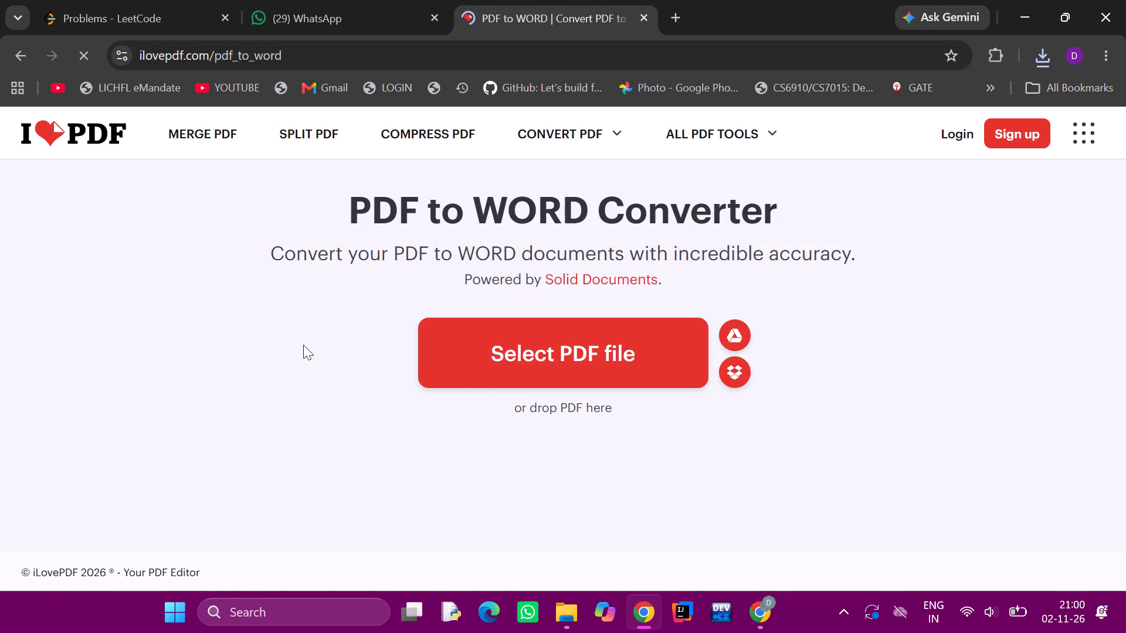
{"action": "left_click", "coordinate": [482, 376]}
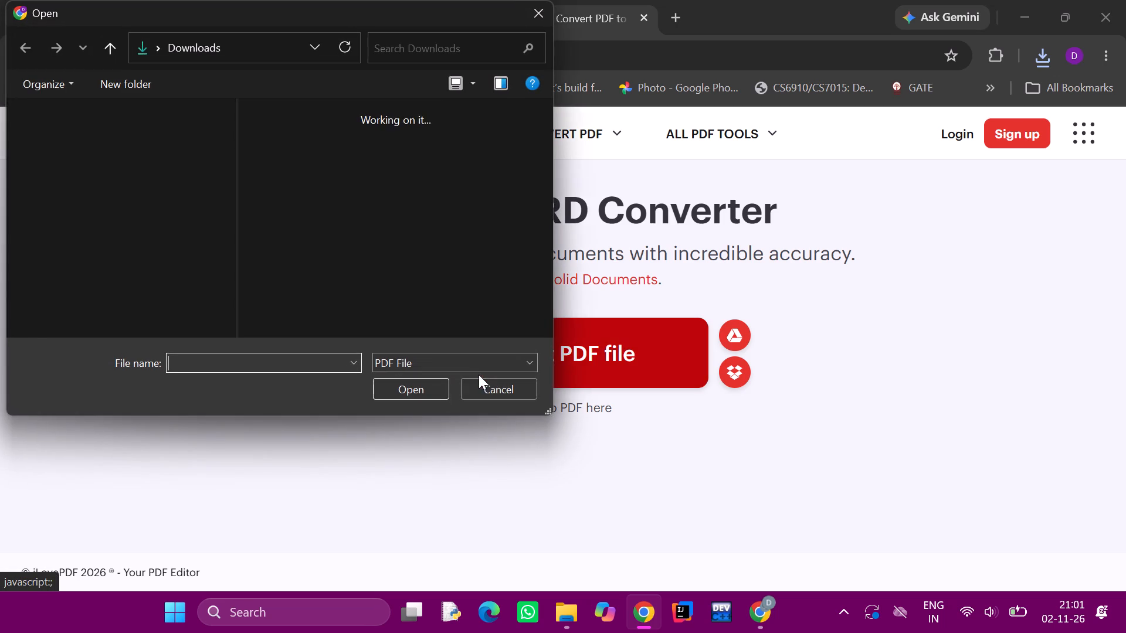
{"action": "left_click", "coordinate": [304, 134]}
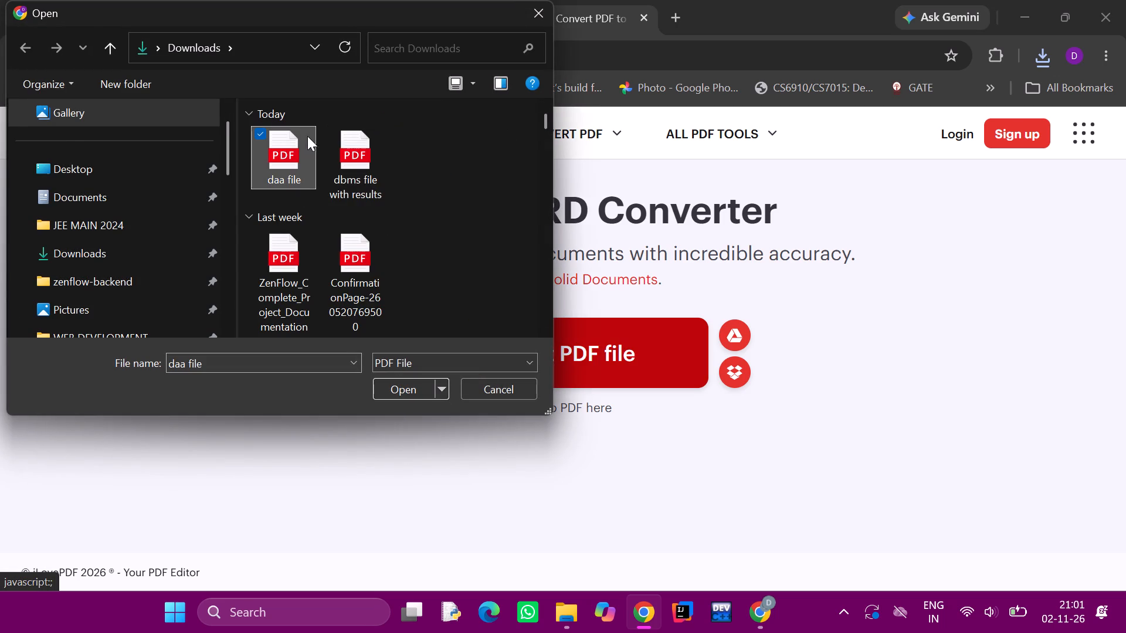
{"action": "left_click", "coordinate": [396, 392]}
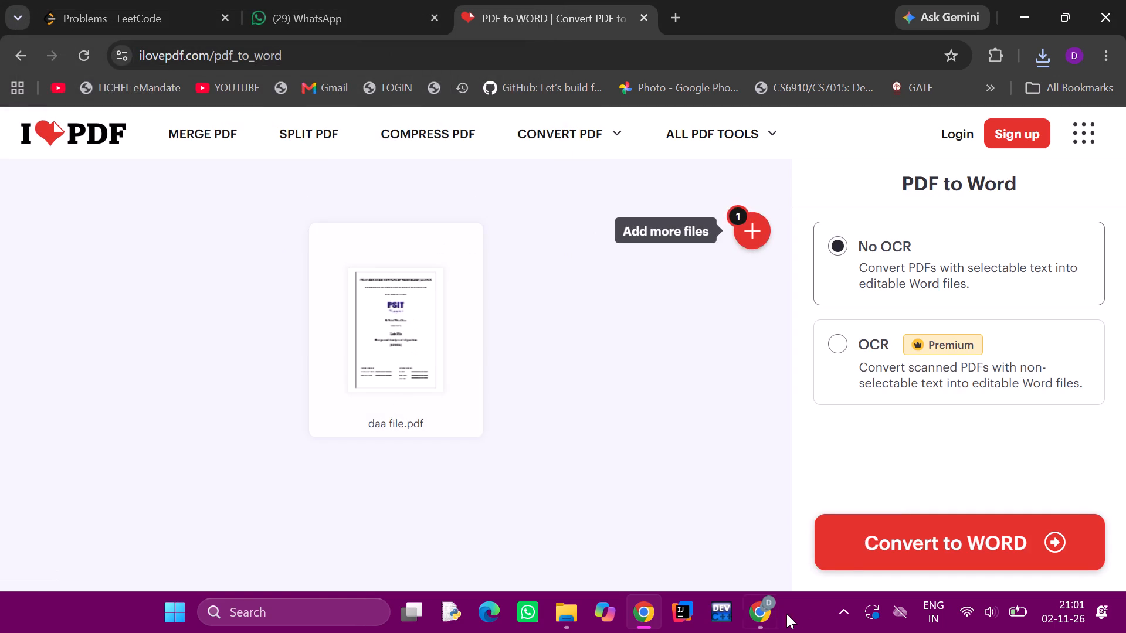
{"action": "left_click", "coordinate": [904, 543]}
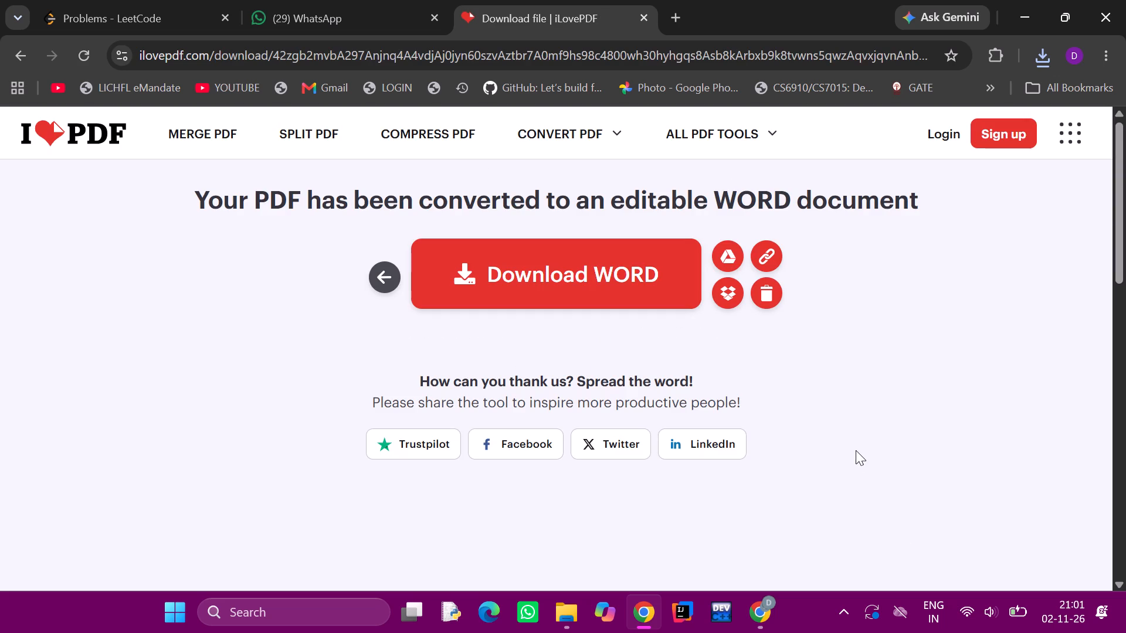
Open the converted daa file Word document from the Downloads folder and enable editing.
{"action": "left_click", "coordinate": [567, 612]}
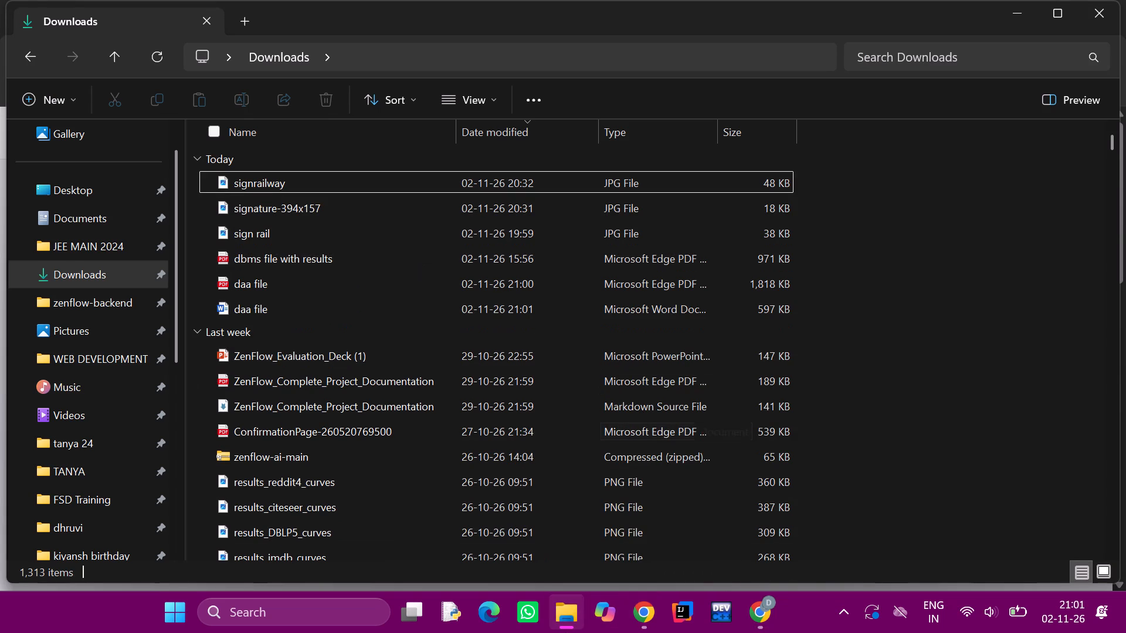
{"action": "double_click", "coordinate": [413, 312]}
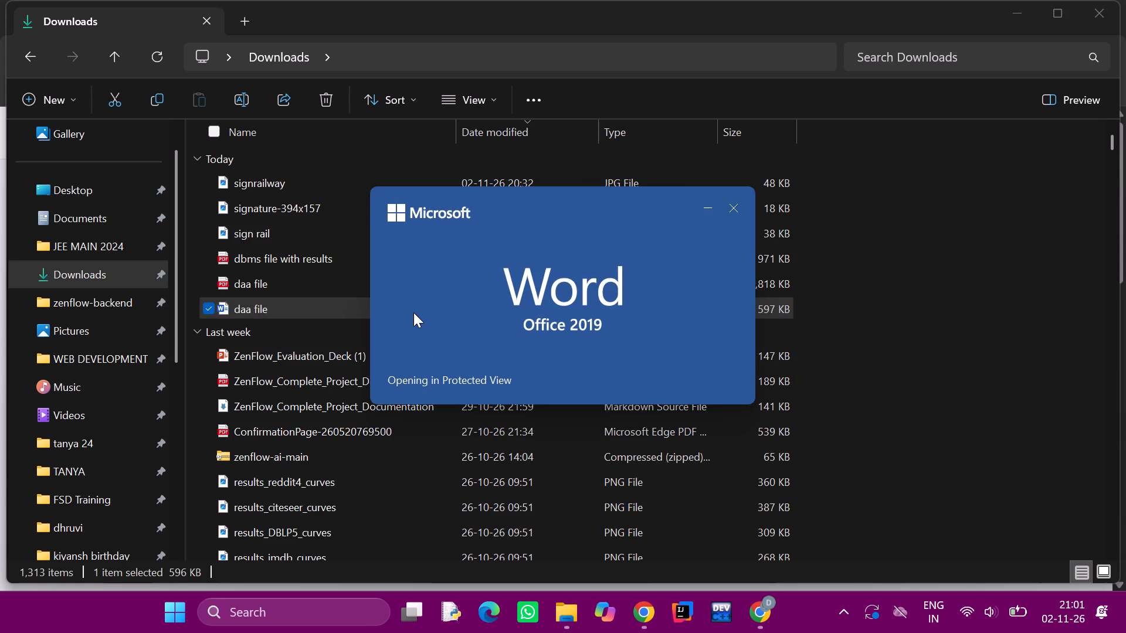
{"action": "left_click_drag", "start_coordinate": [413, 312], "coordinate": [439, 396]}
{"action": "scroll", "coordinate": [439, 396], "scroll_direction": "down", "scroll_amount": 2}
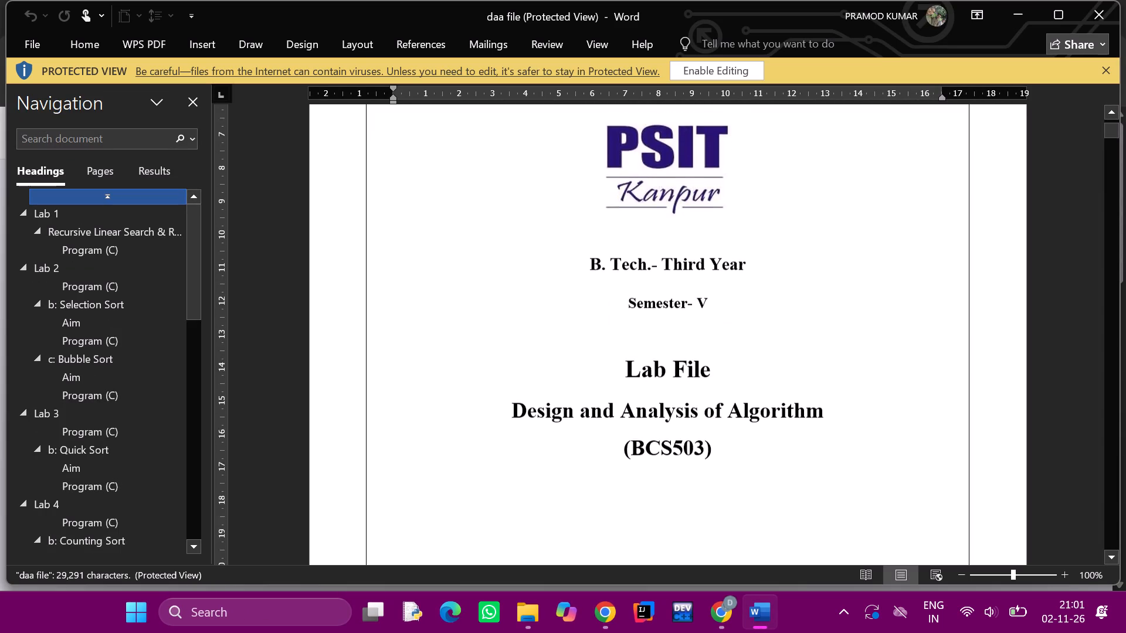
{"action": "scroll", "coordinate": [439, 396], "scroll_direction": "down", "scroll_amount": 2}
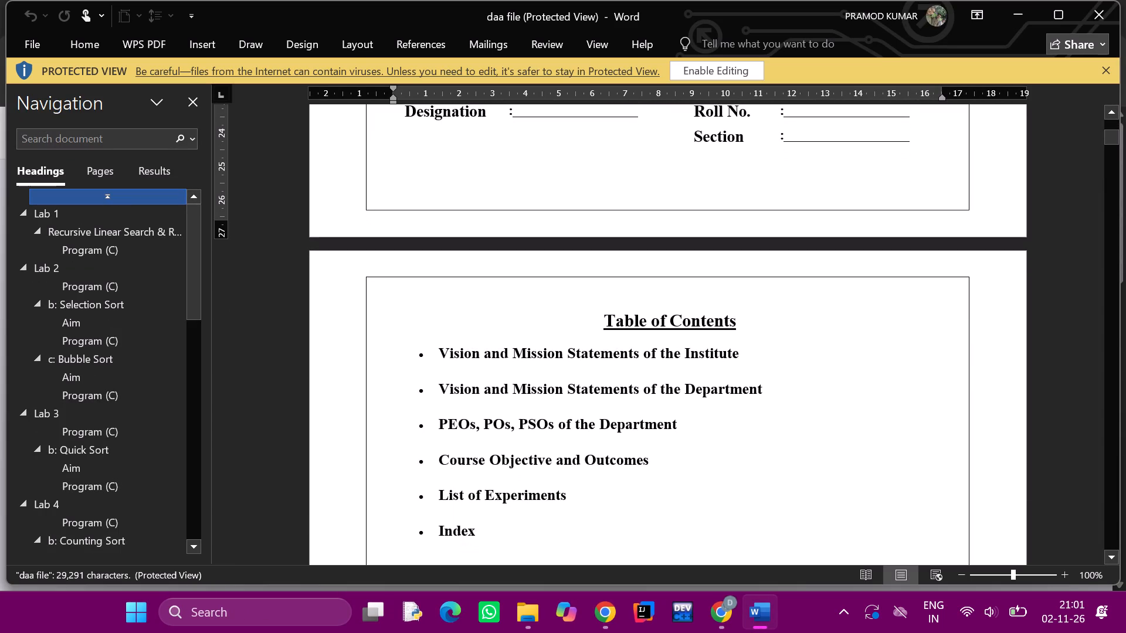
{"action": "scroll", "coordinate": [439, 396], "scroll_direction": "down", "scroll_amount": 2}
{"action": "scroll", "coordinate": [439, 396], "scroll_direction": "up", "scroll_amount": 4}
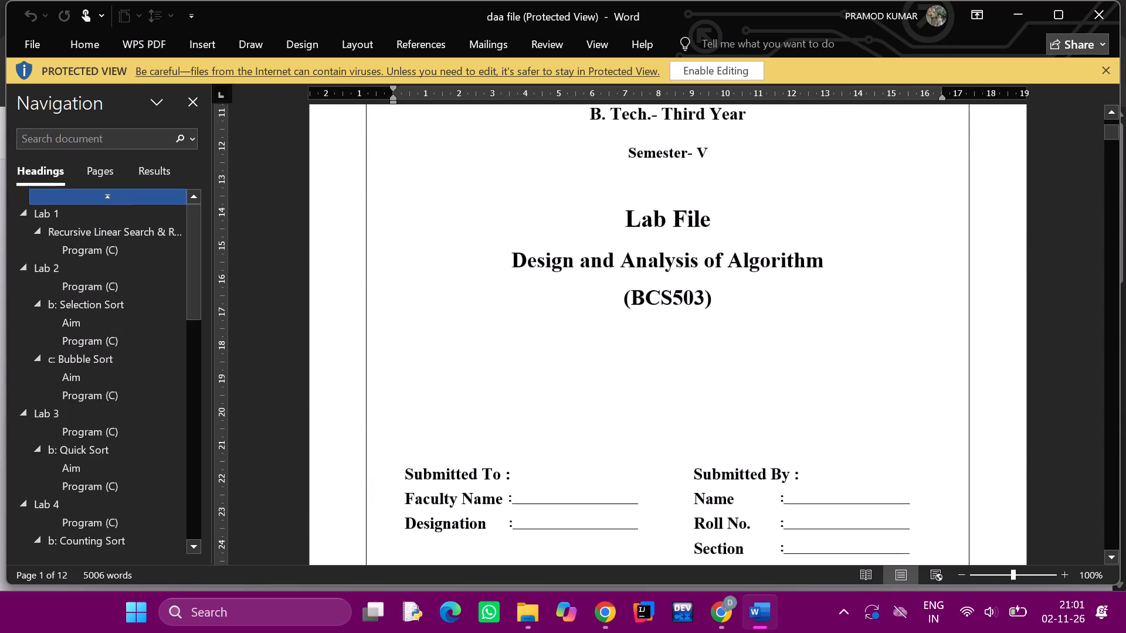
{"action": "scroll", "coordinate": [439, 396], "scroll_direction": "up", "scroll_amount": 1}
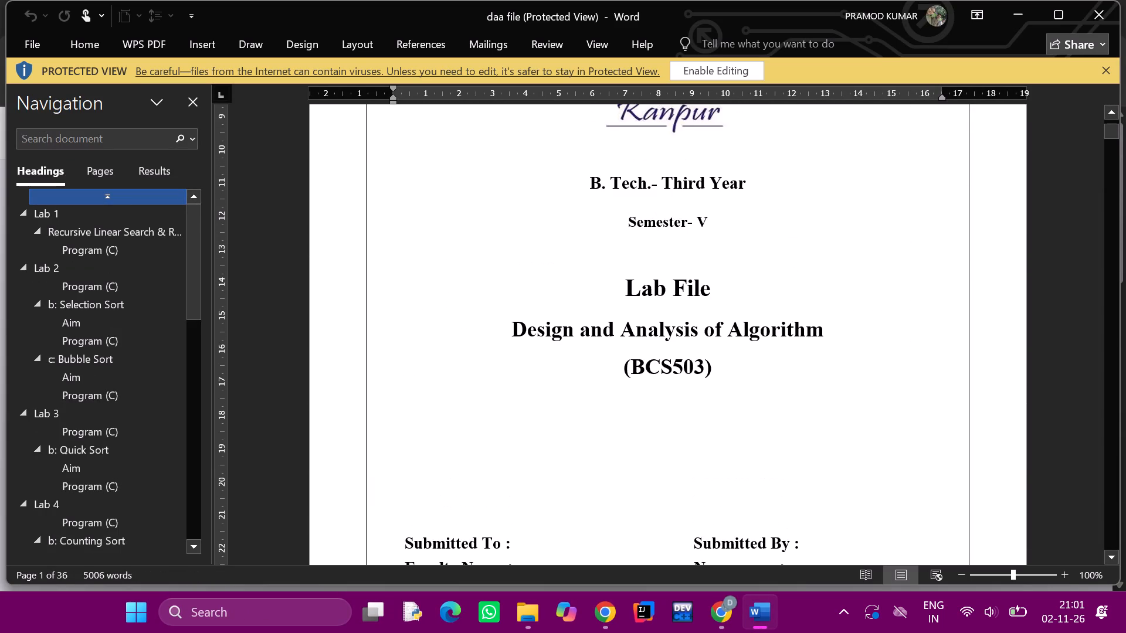
{"action": "scroll", "coordinate": [534, 420], "scroll_direction": "down", "scroll_amount": 1}
{"action": "left_click", "coordinate": [691, 71]}
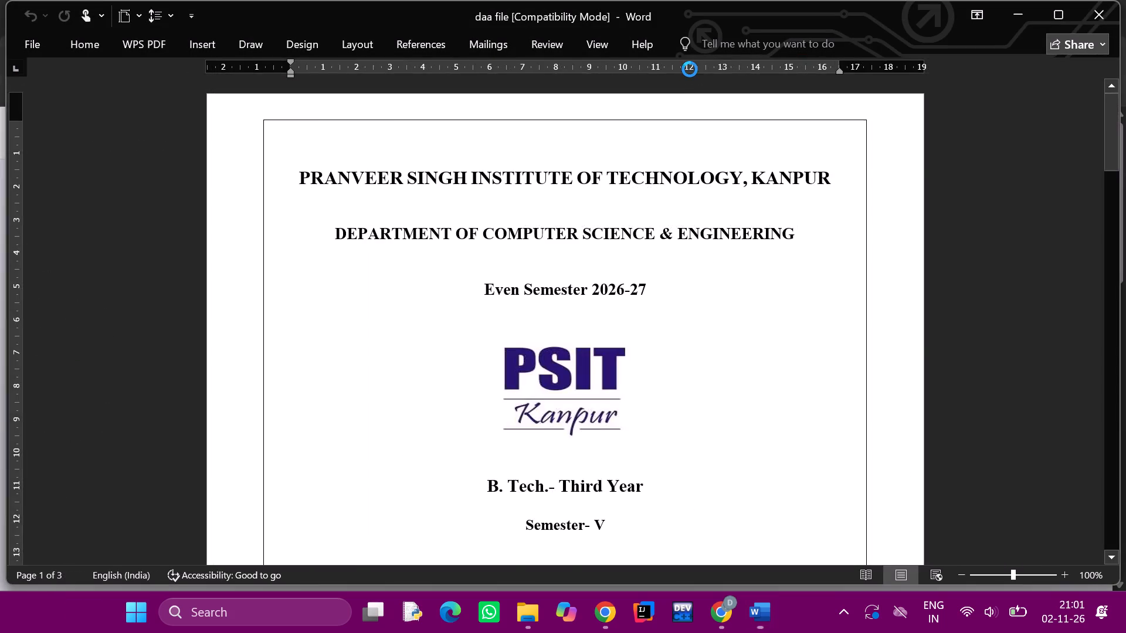
Enter the faculty member's name on the Faculty Name line under Submitted To on the cover page.
{"action": "scroll", "coordinate": [623, 314], "scroll_direction": "down", "scroll_amount": 3}
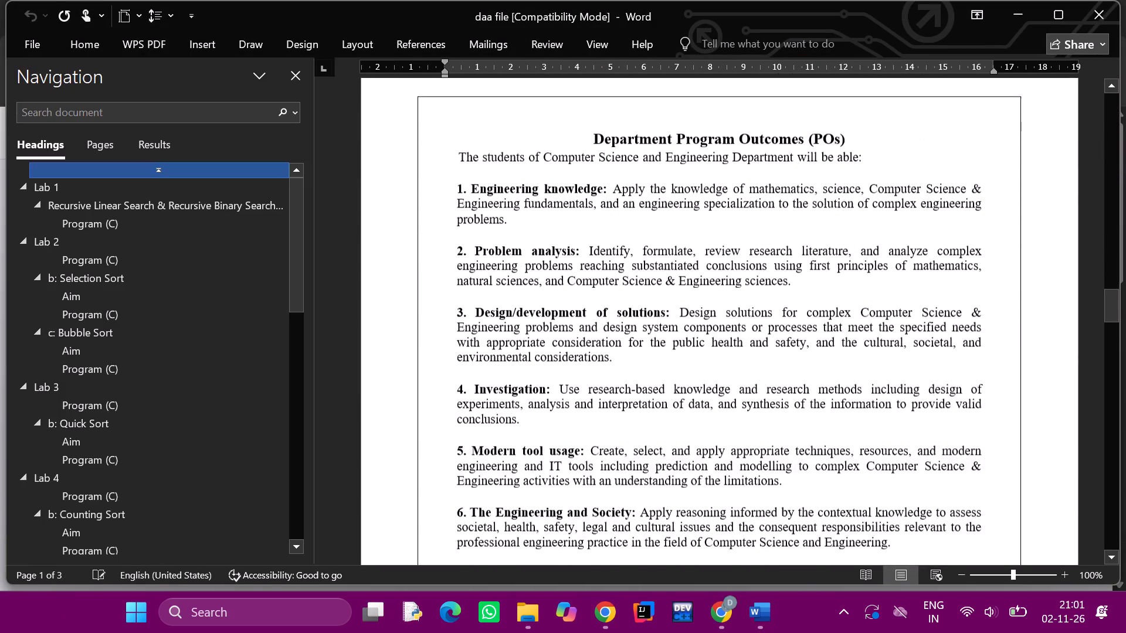
{"action": "scroll", "coordinate": [623, 314], "scroll_direction": "down", "scroll_amount": 1}
{"action": "scroll", "coordinate": [623, 314], "scroll_direction": "up", "scroll_amount": 8}
{"action": "scroll", "coordinate": [623, 314], "scroll_direction": "down", "scroll_amount": 3}
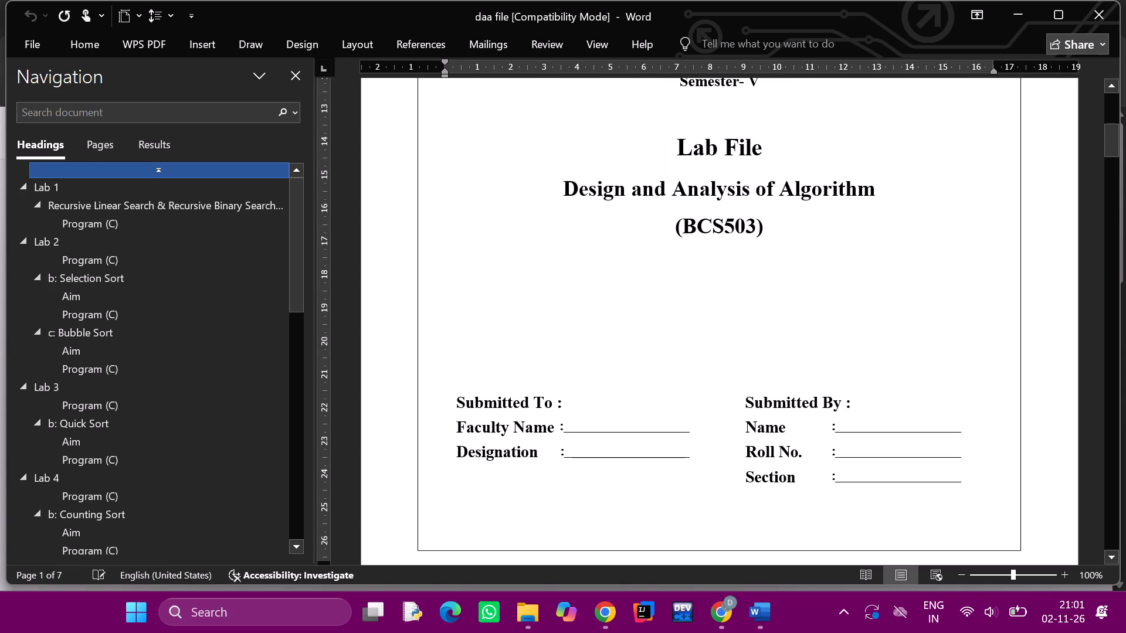
{"action": "left_click", "coordinate": [572, 420]}
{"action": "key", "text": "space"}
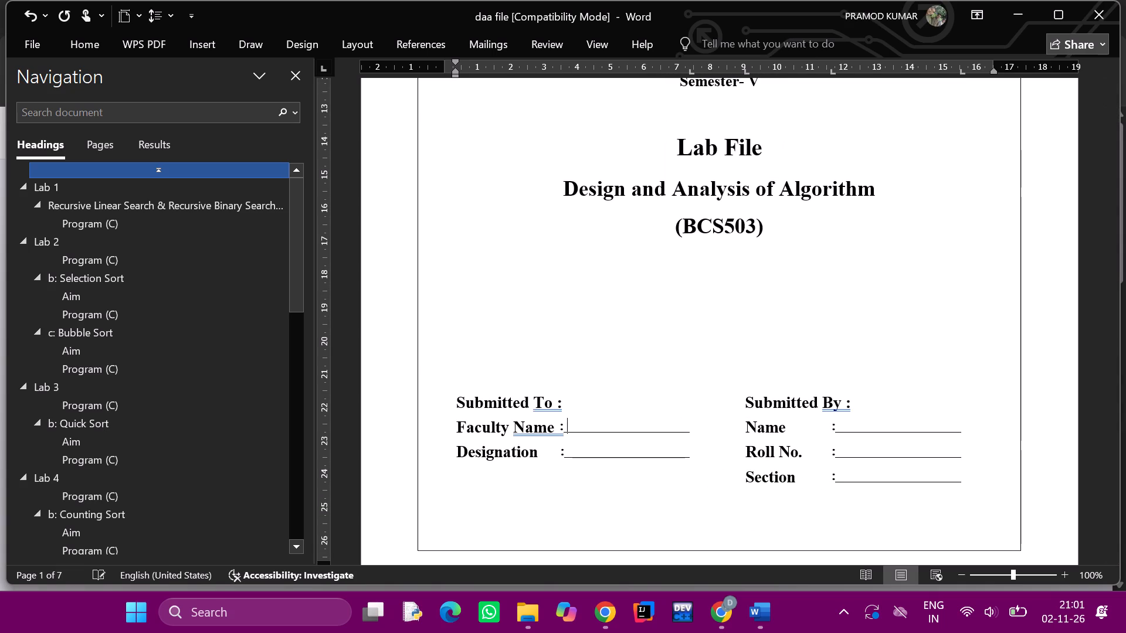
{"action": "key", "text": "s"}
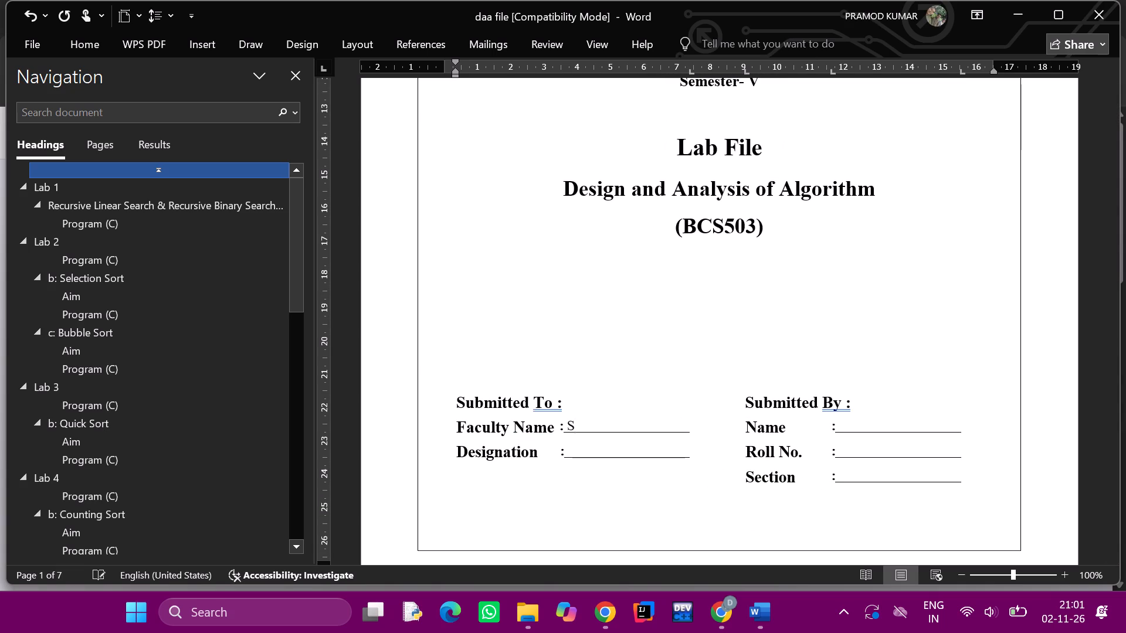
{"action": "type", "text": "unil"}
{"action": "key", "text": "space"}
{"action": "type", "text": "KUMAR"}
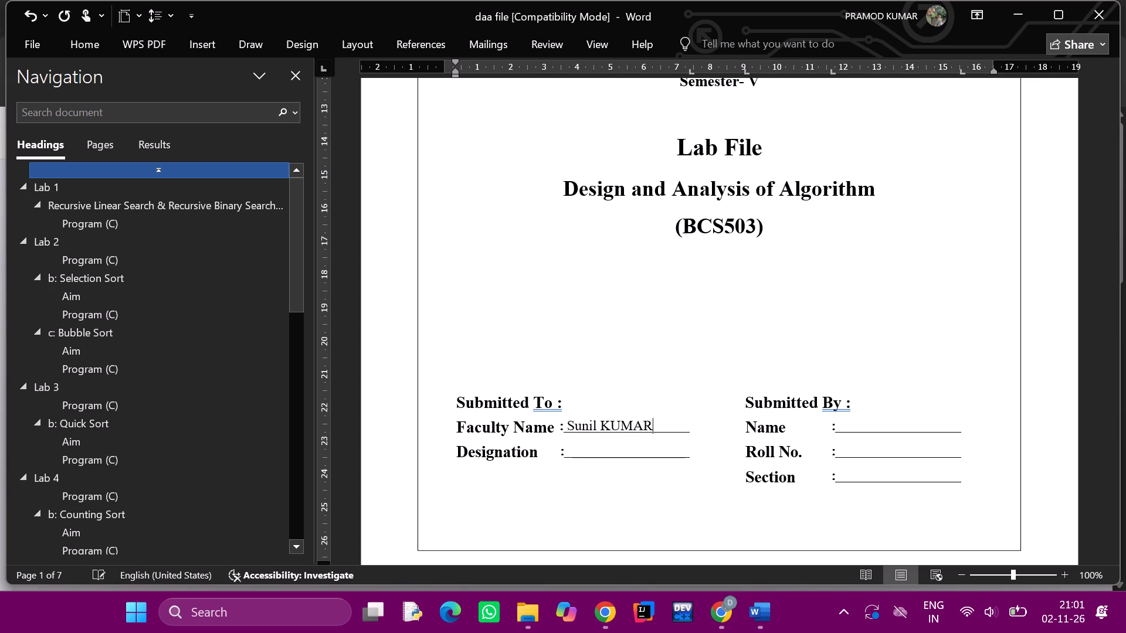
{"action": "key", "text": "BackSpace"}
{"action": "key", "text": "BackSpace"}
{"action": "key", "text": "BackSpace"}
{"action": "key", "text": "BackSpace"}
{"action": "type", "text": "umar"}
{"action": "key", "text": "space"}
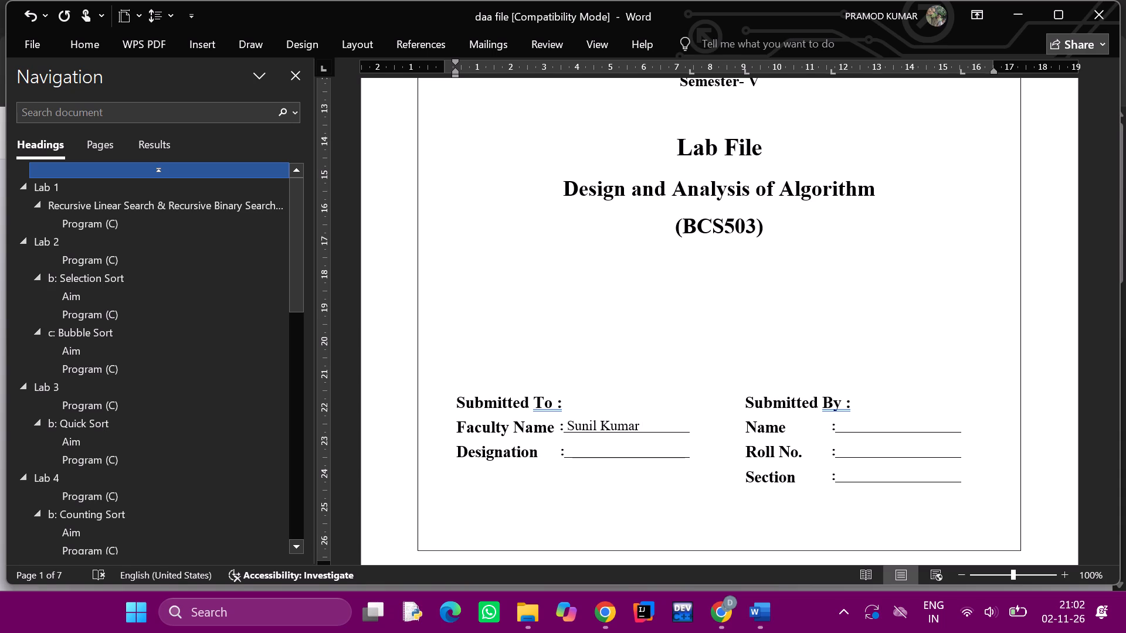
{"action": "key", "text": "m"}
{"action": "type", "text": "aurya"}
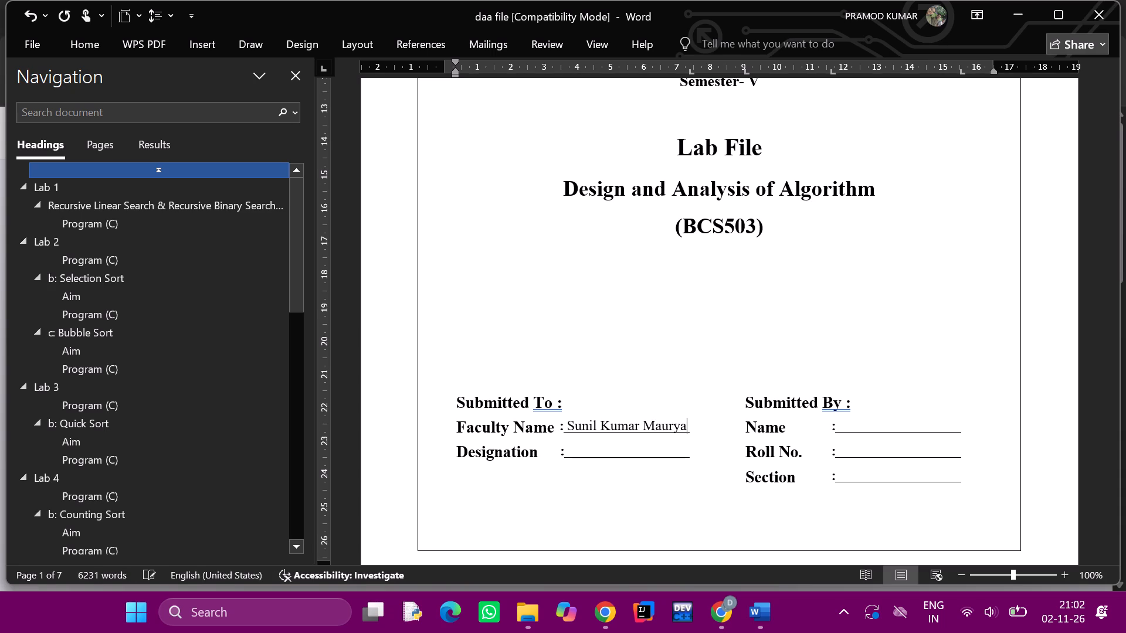
Enter Assistant Professor as the designation and fill in the student's name under Submitted By.
{"action": "left_click", "coordinate": [595, 451]}
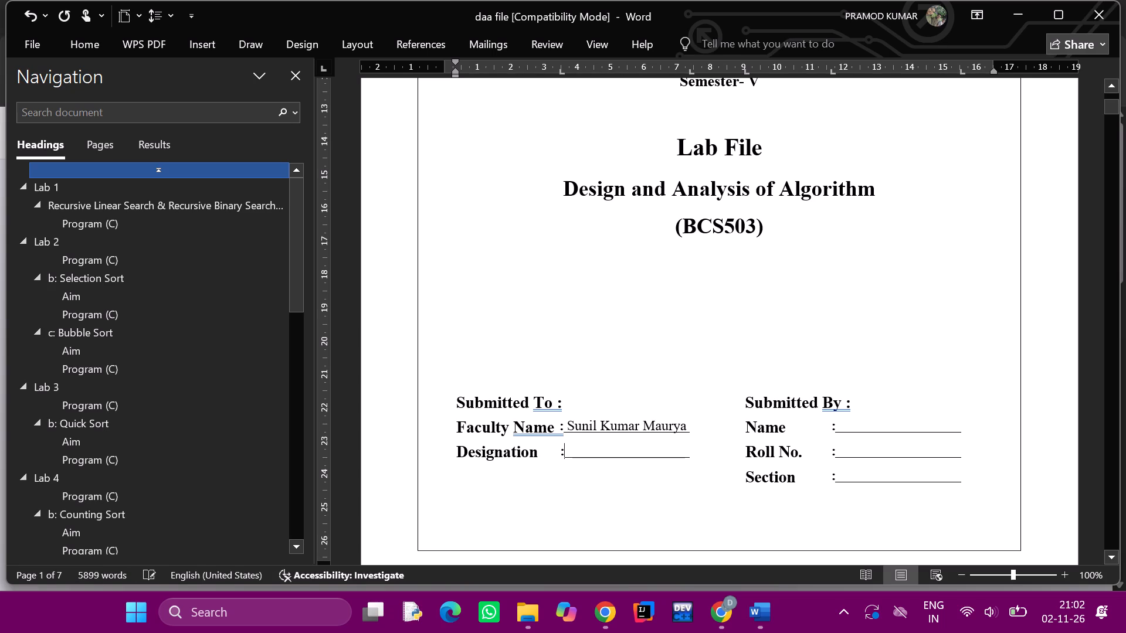
Enter Assistant Professor on the Designation line under Submitted To on the cover page.
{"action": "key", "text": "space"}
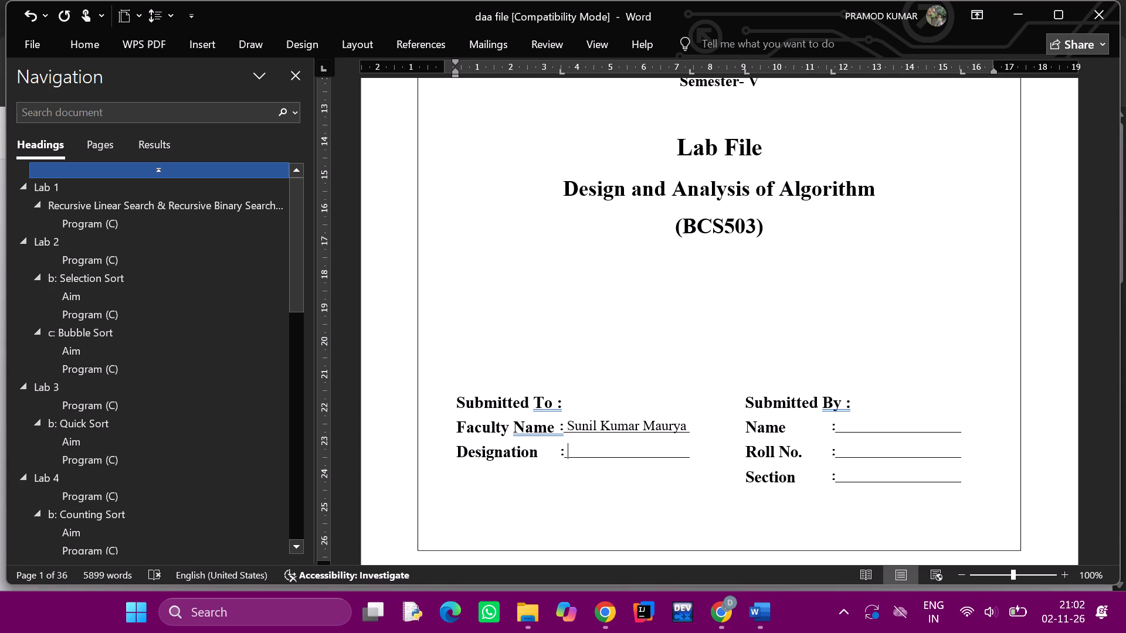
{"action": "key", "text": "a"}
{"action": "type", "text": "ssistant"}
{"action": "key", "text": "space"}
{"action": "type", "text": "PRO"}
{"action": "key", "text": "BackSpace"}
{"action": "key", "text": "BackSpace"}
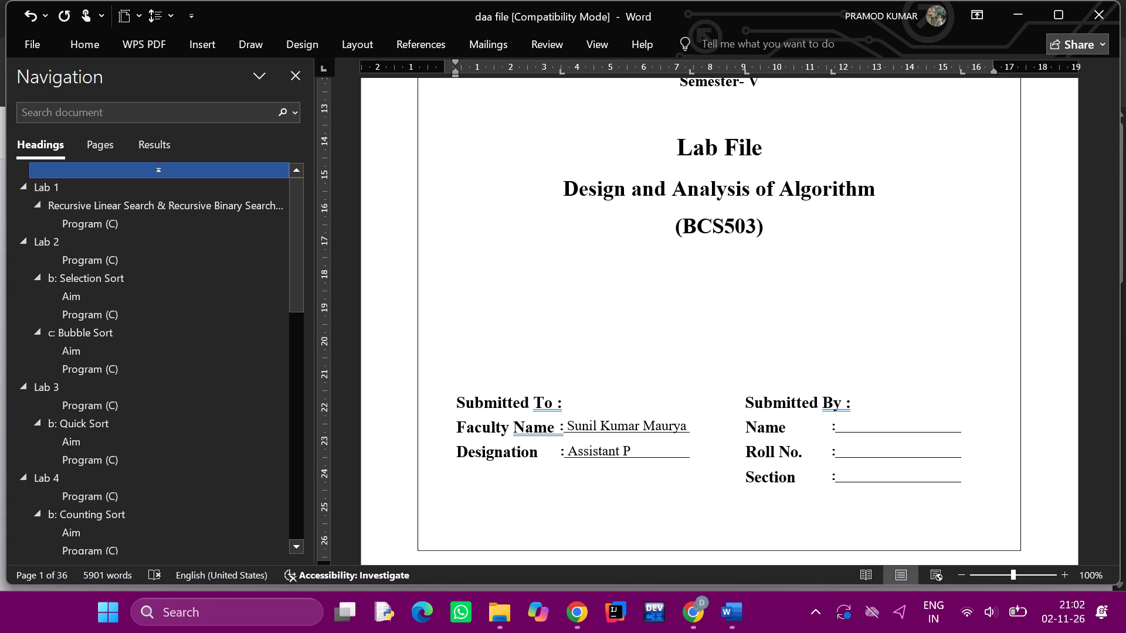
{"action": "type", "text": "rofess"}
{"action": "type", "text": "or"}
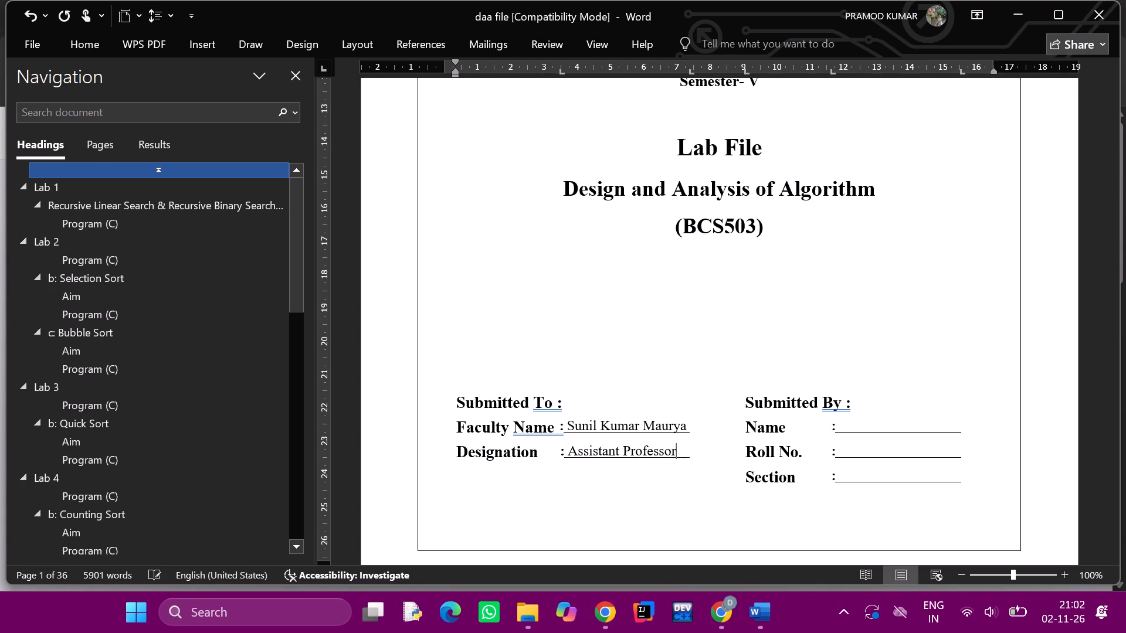
Enter the student's name on the Name line under Submitted By on the cover page.
{"action": "left_click", "coordinate": [869, 422]}
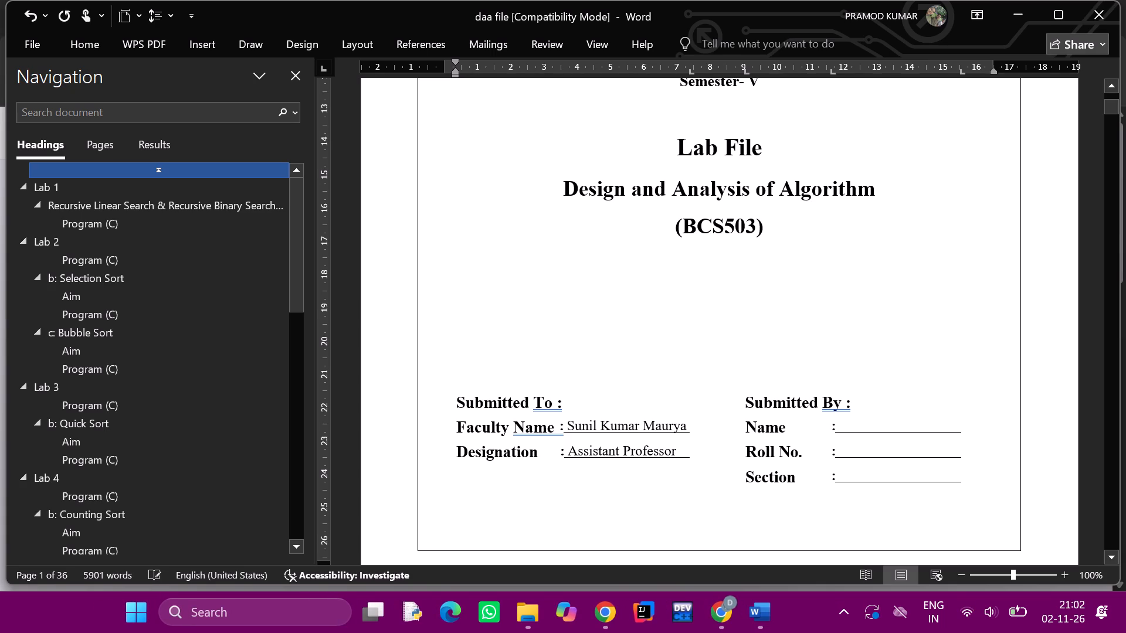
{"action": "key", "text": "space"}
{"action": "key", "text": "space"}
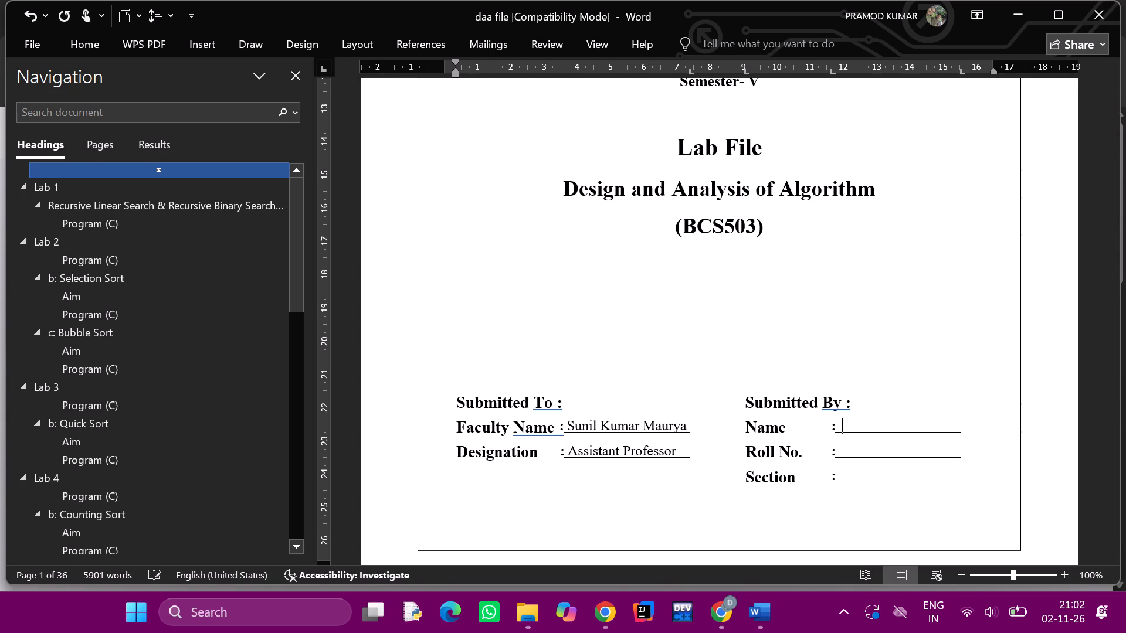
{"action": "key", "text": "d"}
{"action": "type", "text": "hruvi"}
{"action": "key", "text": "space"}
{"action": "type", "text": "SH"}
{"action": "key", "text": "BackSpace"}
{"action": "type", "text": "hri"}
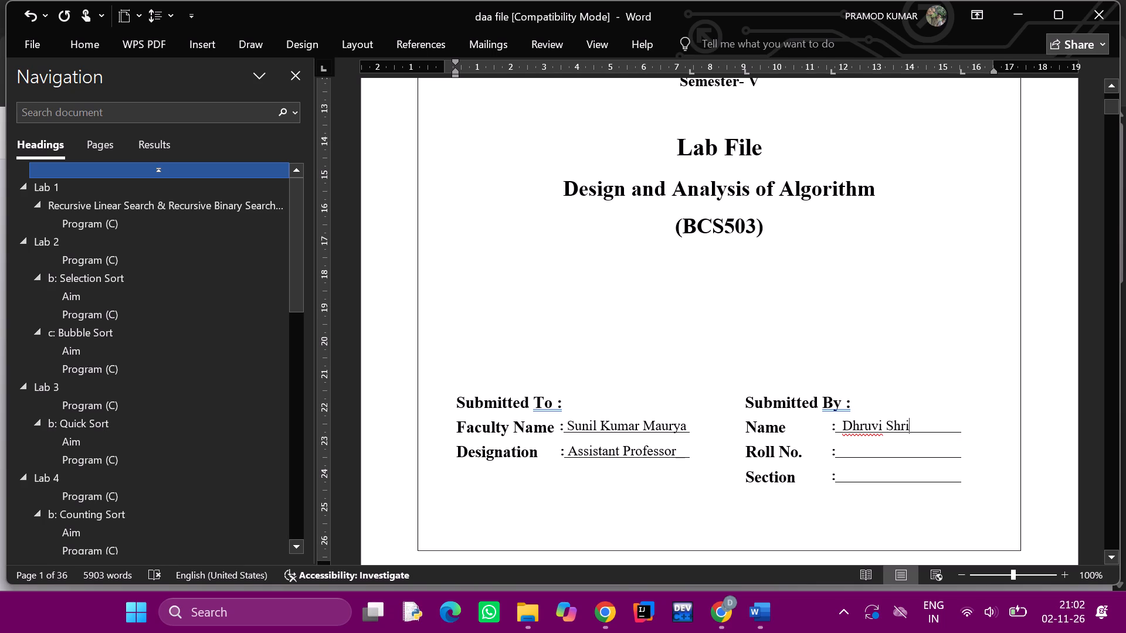
Enter the student's roll number on the Roll No. line under Submitted By.
{"action": "left_click", "coordinate": [856, 448]}
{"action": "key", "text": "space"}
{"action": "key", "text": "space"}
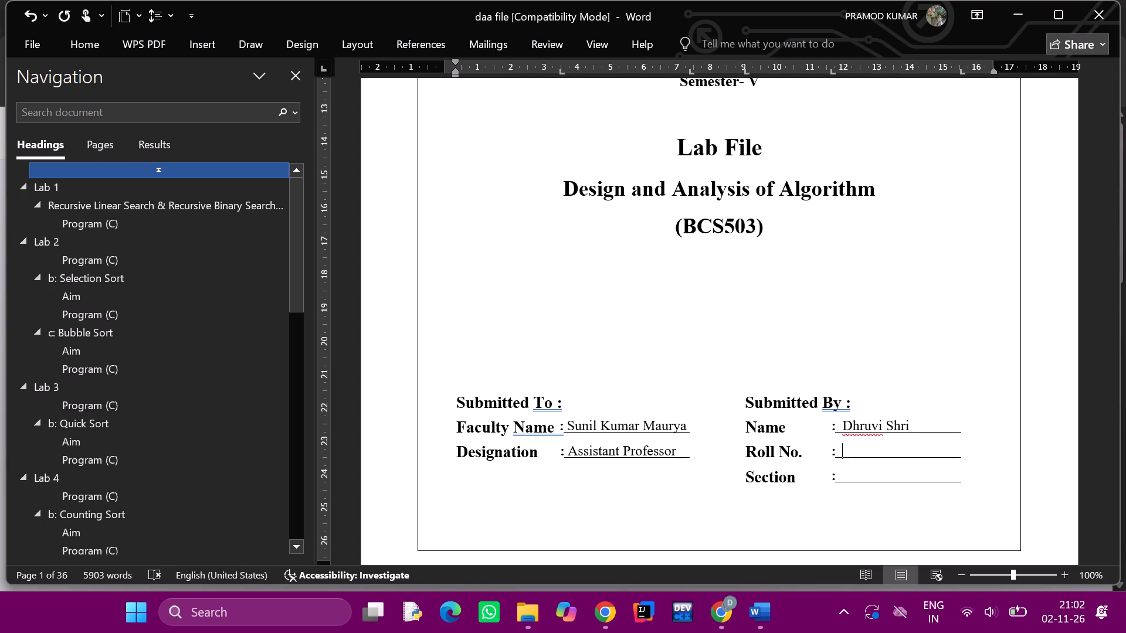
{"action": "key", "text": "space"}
{"action": "key", "text": "BackSpace"}
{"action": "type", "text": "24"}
Complete the student's roll number on the Roll No. line under Submitted By.
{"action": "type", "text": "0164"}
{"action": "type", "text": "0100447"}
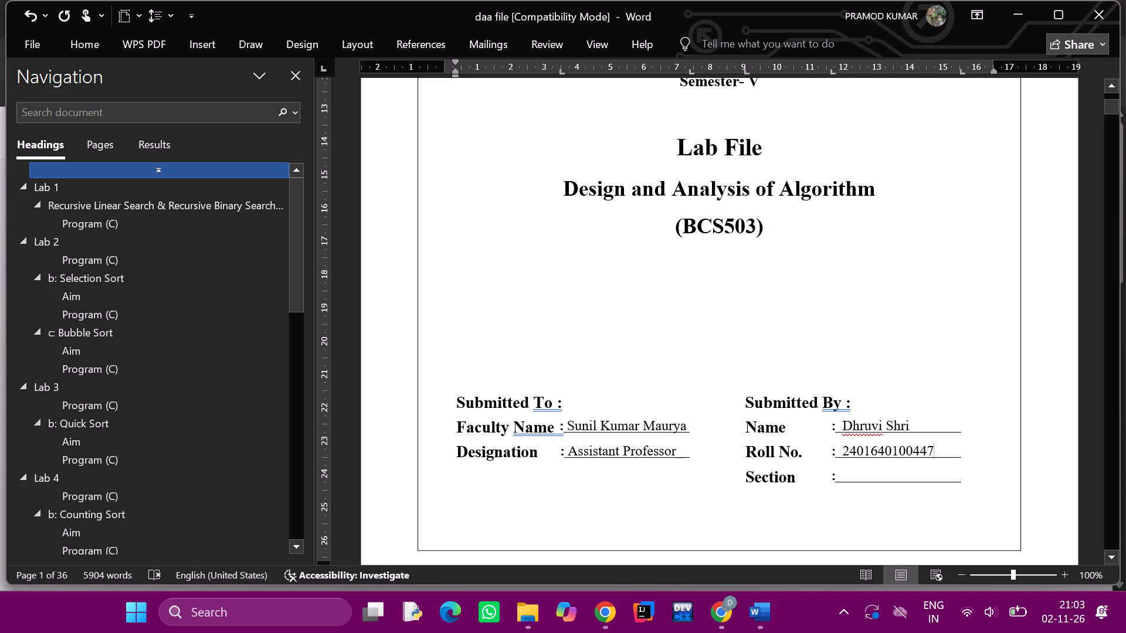
Enter CS-3D on the Section line under Submitted By on the cover page.
{"action": "left_click", "coordinate": [843, 478]}
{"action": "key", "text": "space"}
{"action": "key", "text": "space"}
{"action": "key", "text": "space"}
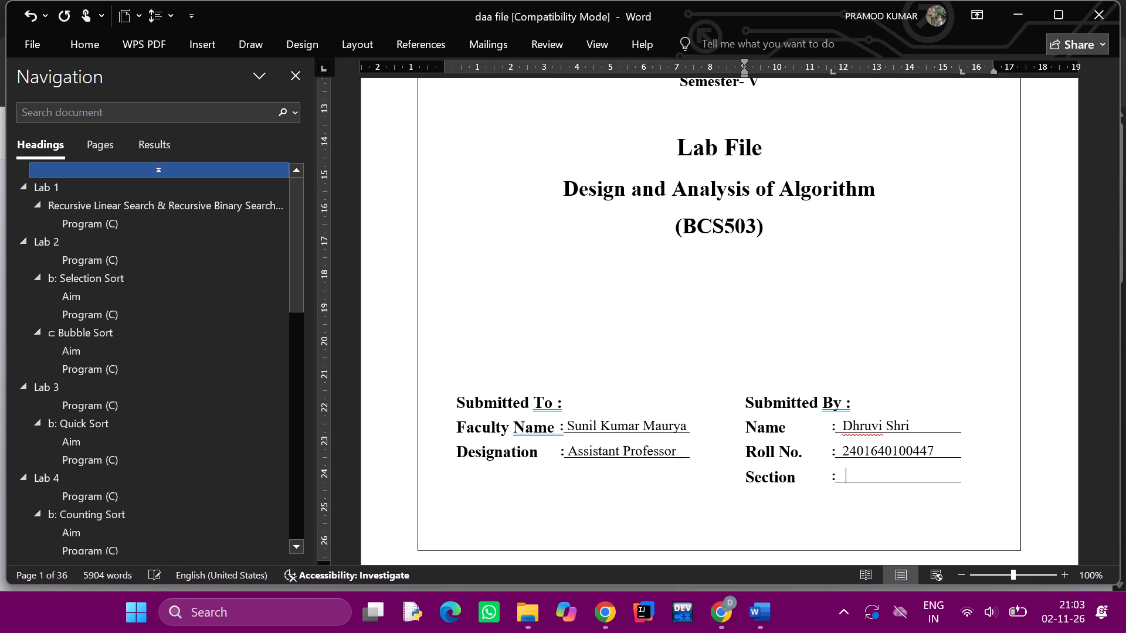
{"action": "key", "text": "BackSpace"}
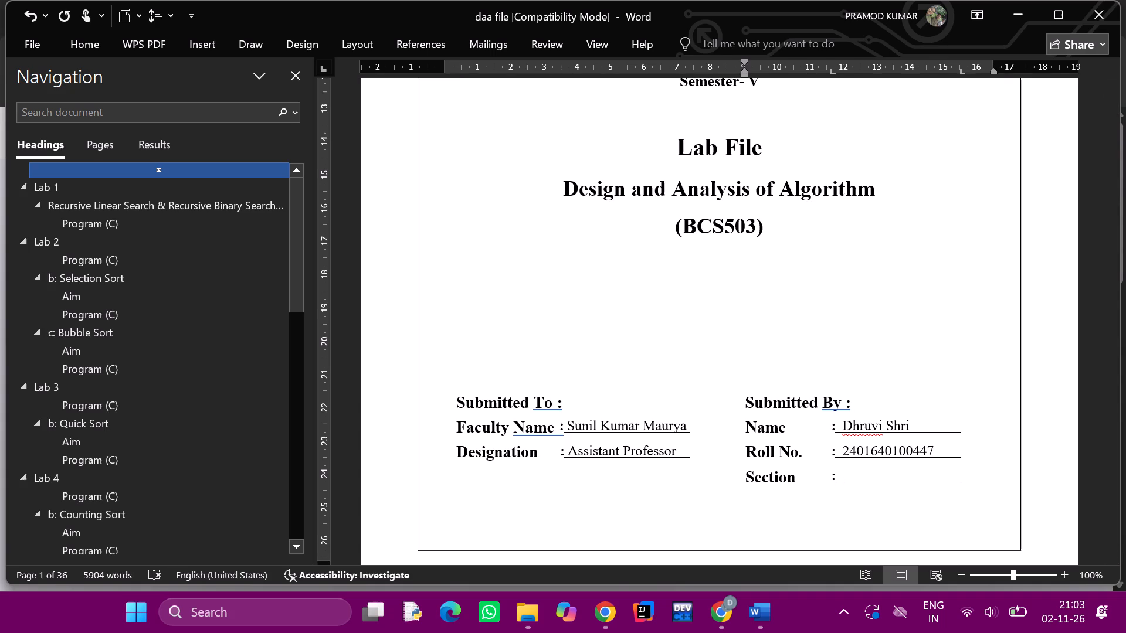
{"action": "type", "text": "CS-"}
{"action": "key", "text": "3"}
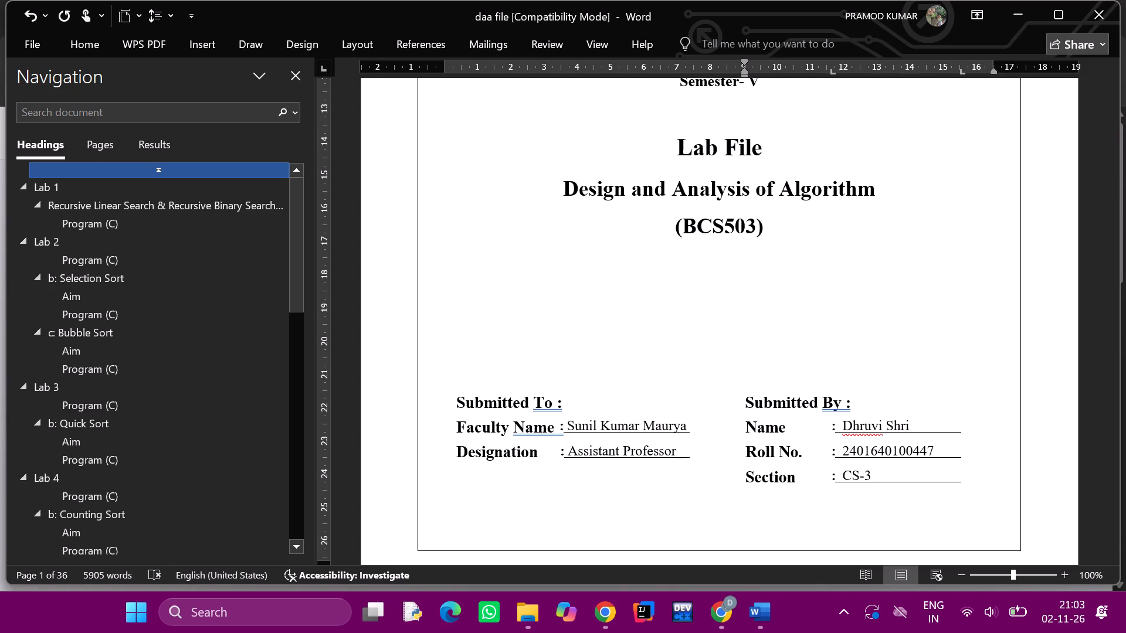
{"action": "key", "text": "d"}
Change the course code below the Design and Analysis of Algorithm title to BCS553.
{"action": "scroll", "coordinate": [730, 319], "scroll_direction": "up", "scroll_amount": 2}
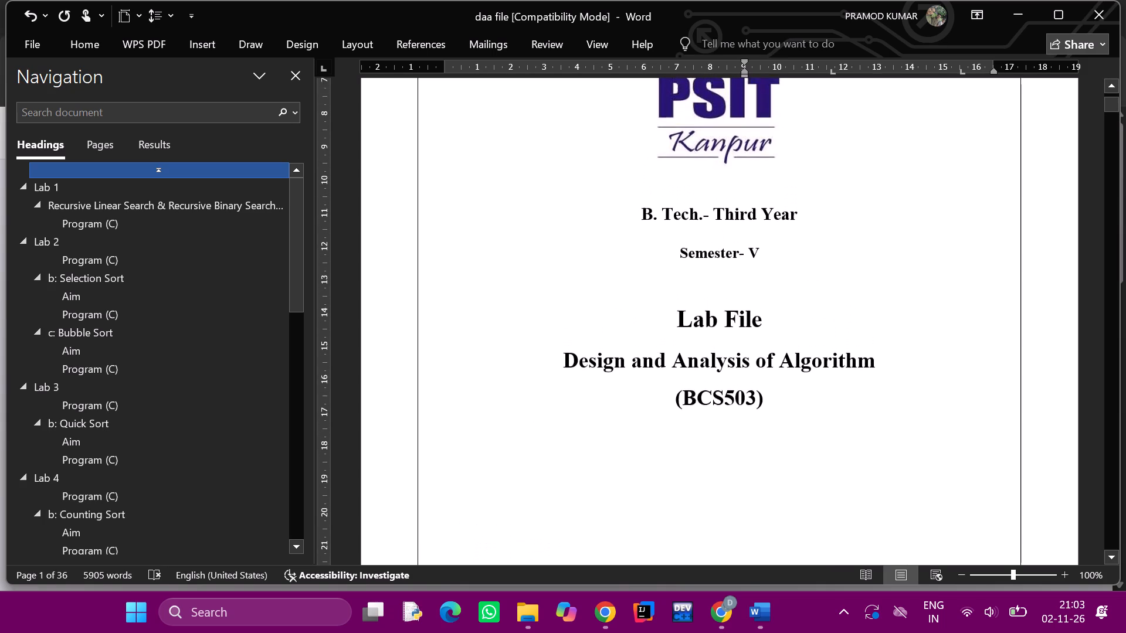
{"action": "scroll", "coordinate": [772, 274], "scroll_direction": "up", "scroll_amount": 1}
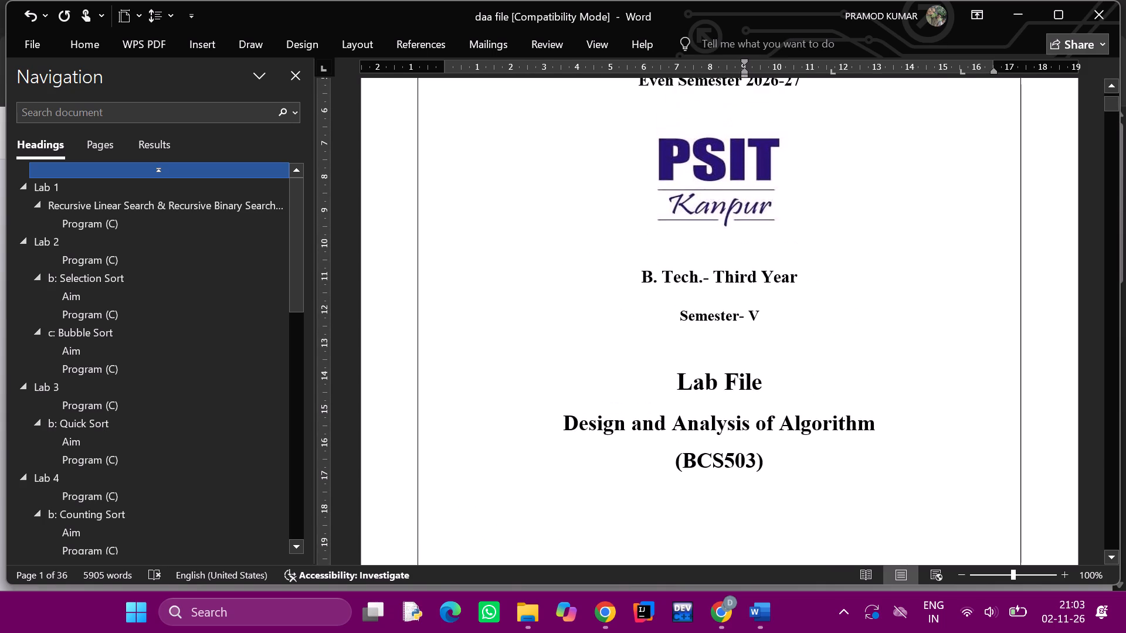
{"action": "scroll", "coordinate": [772, 274], "scroll_direction": "up", "scroll_amount": 1}
{"action": "scroll", "coordinate": [772, 274], "scroll_direction": "down", "scroll_amount": 1}
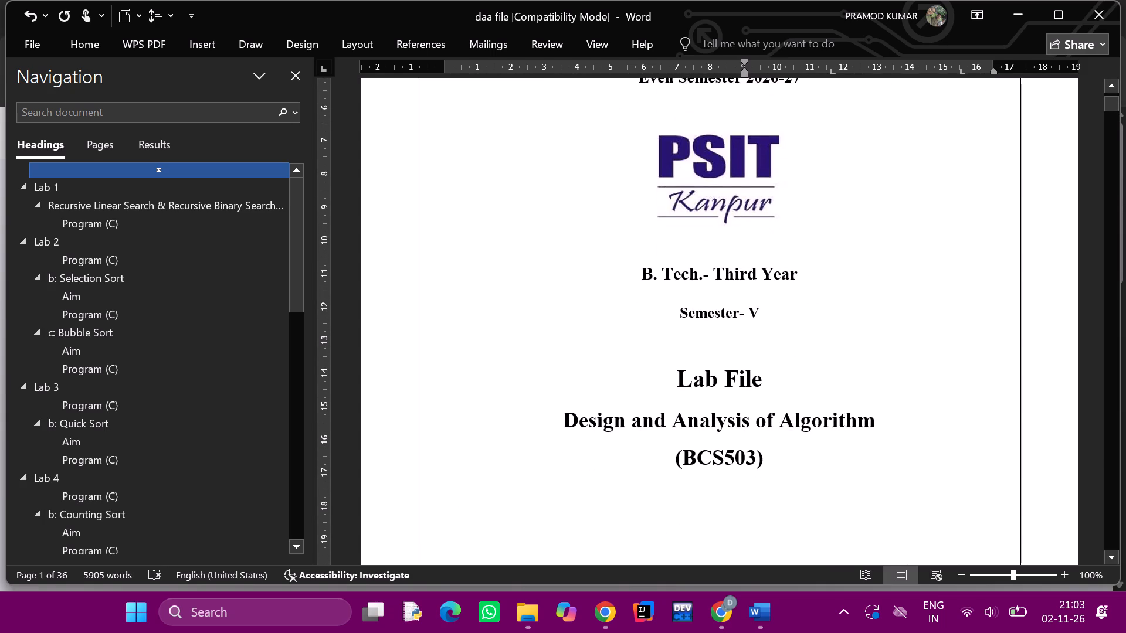
{"action": "left_click", "coordinate": [747, 457]}
{"action": "key", "text": "BackSpace"}
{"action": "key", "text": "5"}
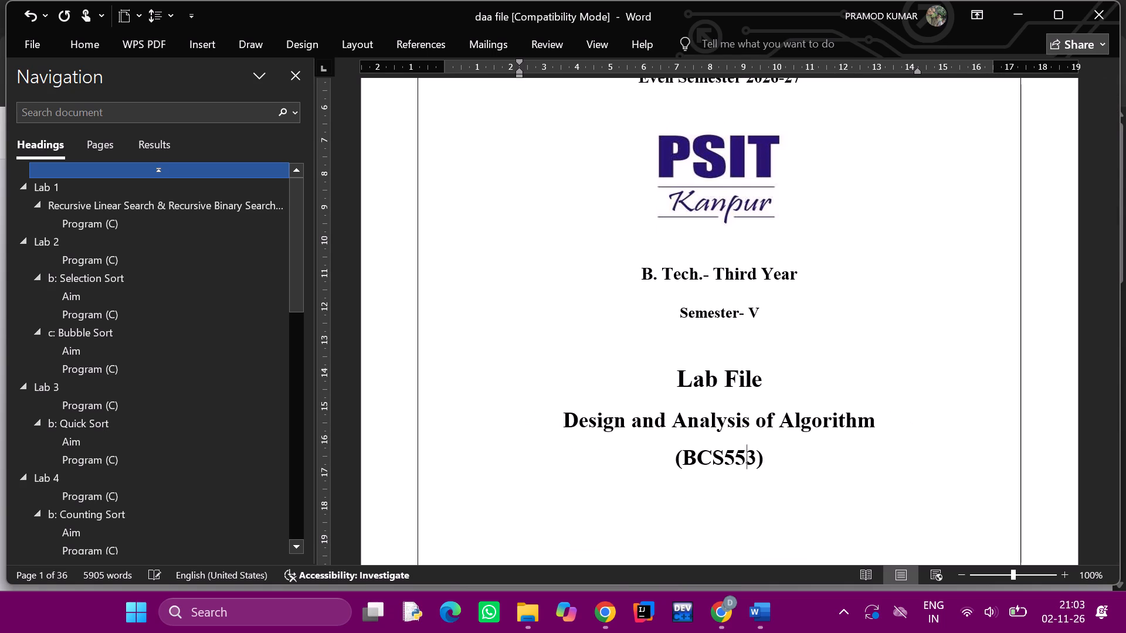
Change the semester wording above the PSIT logo to Odd Semester 2026-27.
{"action": "scroll", "coordinate": [784, 329], "scroll_direction": "up", "scroll_amount": 1}
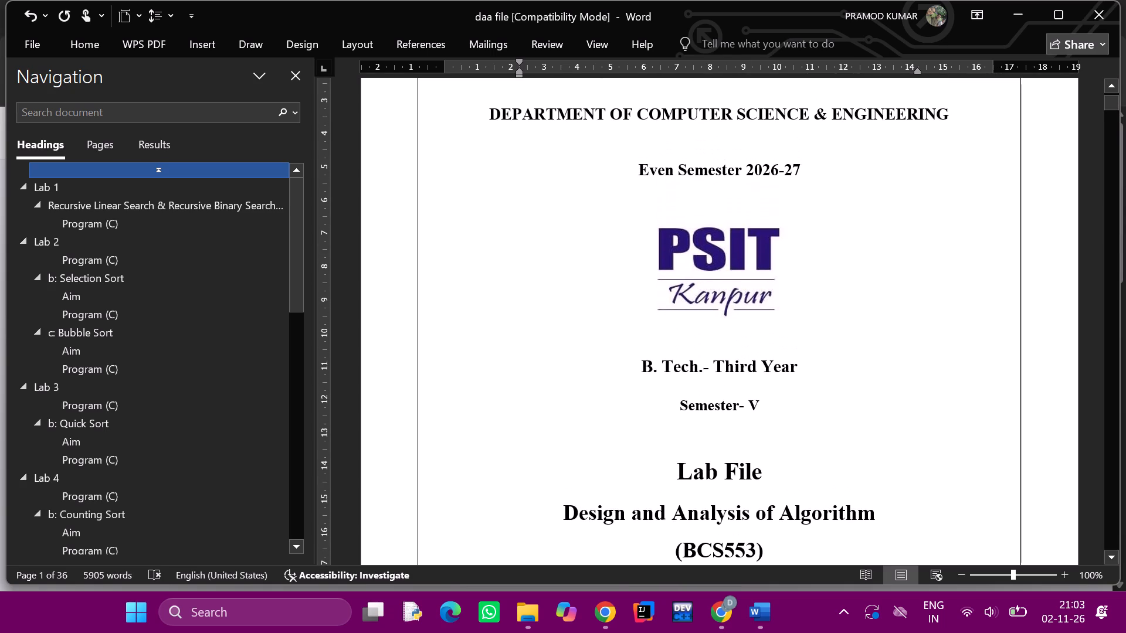
{"action": "scroll", "coordinate": [784, 329], "scroll_direction": "up", "scroll_amount": 1}
{"action": "left_click", "coordinate": [673, 172]}
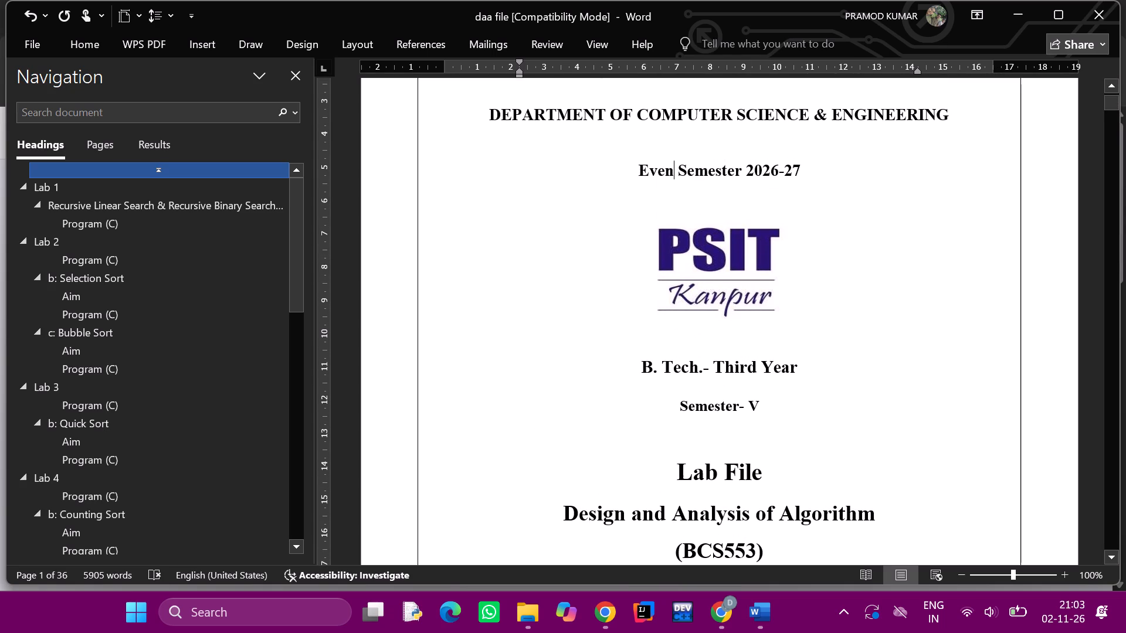
{"action": "key", "text": "BackSpace"}
{"action": "key", "text": "BackSpace"}
{"action": "key", "text": "BackSpace"}
{"action": "key", "text": "BackSpace"}
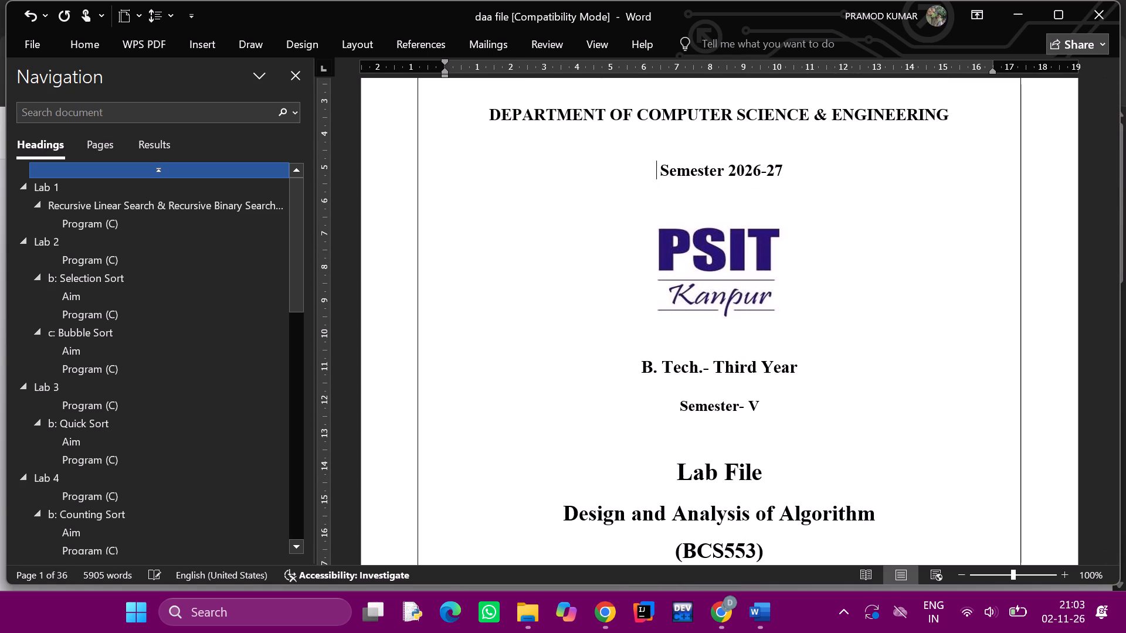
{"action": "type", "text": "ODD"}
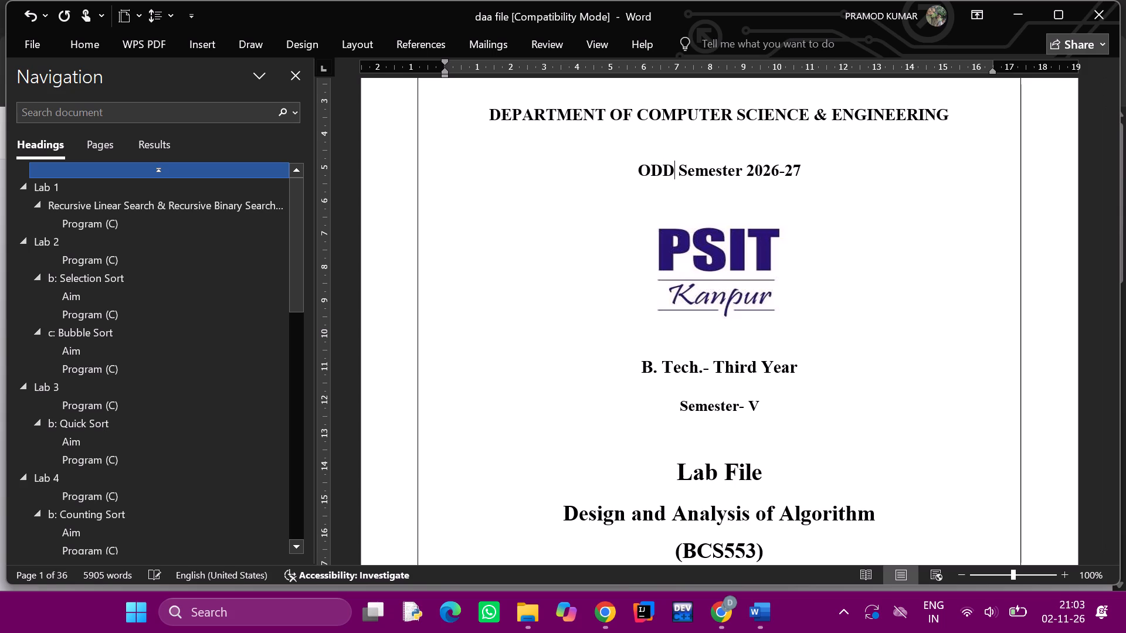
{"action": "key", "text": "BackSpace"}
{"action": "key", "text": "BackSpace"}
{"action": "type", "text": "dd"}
Review the cover page's semester, course code and submission details.
{"action": "scroll", "coordinate": [647, 407], "scroll_direction": "down", "scroll_amount": 1}
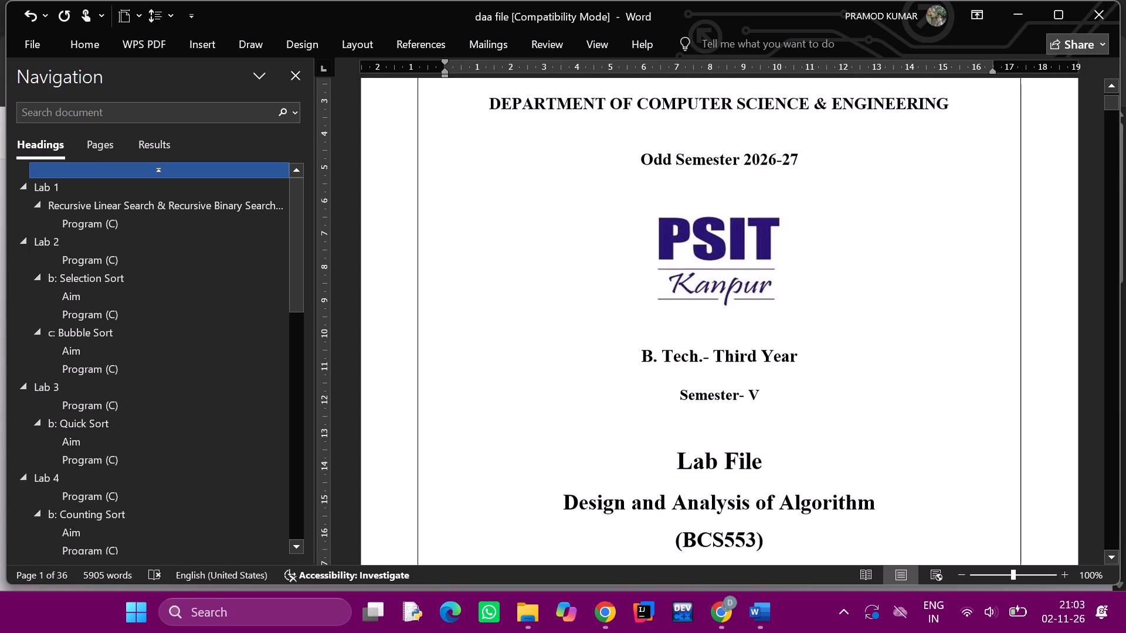
{"action": "scroll", "coordinate": [647, 407], "scroll_direction": "down", "scroll_amount": 2}
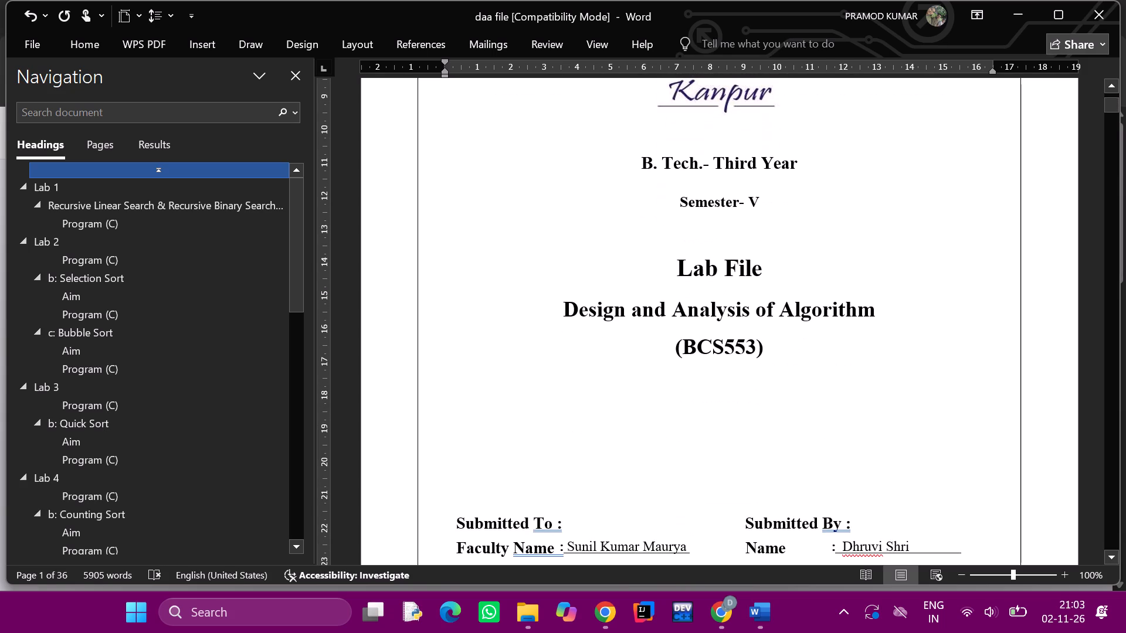
{"action": "scroll", "coordinate": [647, 407], "scroll_direction": "down", "scroll_amount": 3}
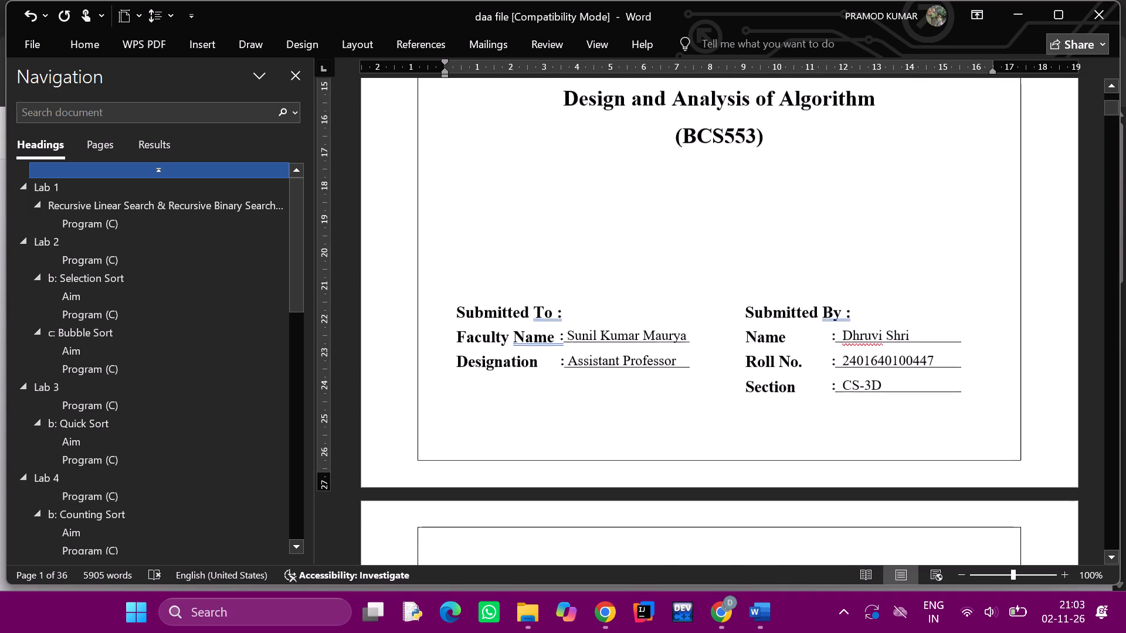
{"action": "scroll", "coordinate": [680, 422], "scroll_direction": "up", "scroll_amount": 2}
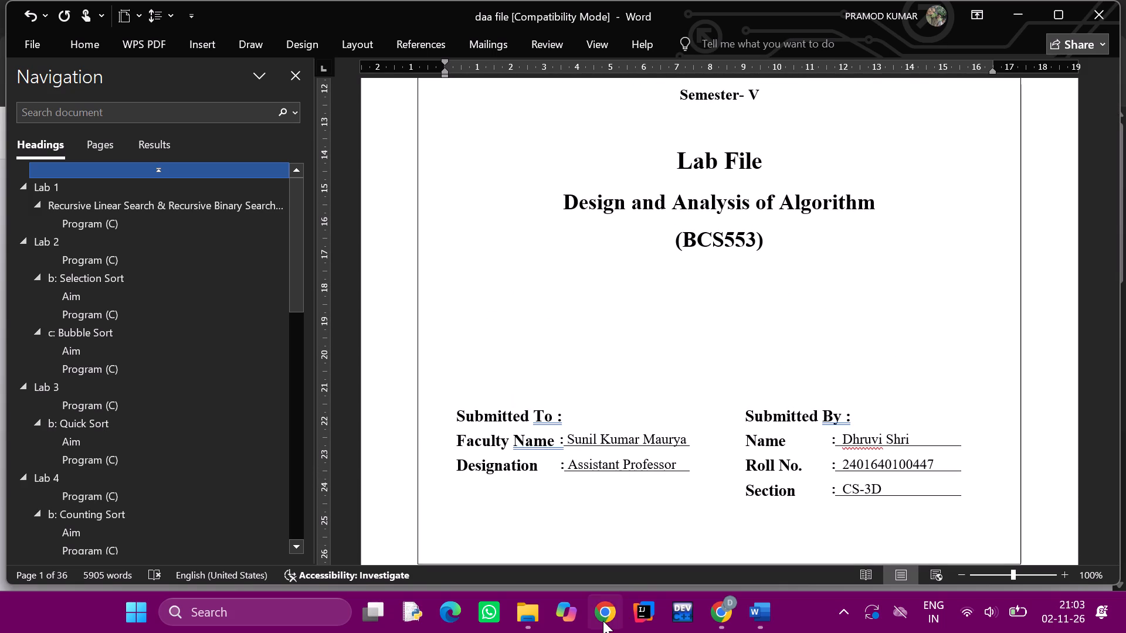
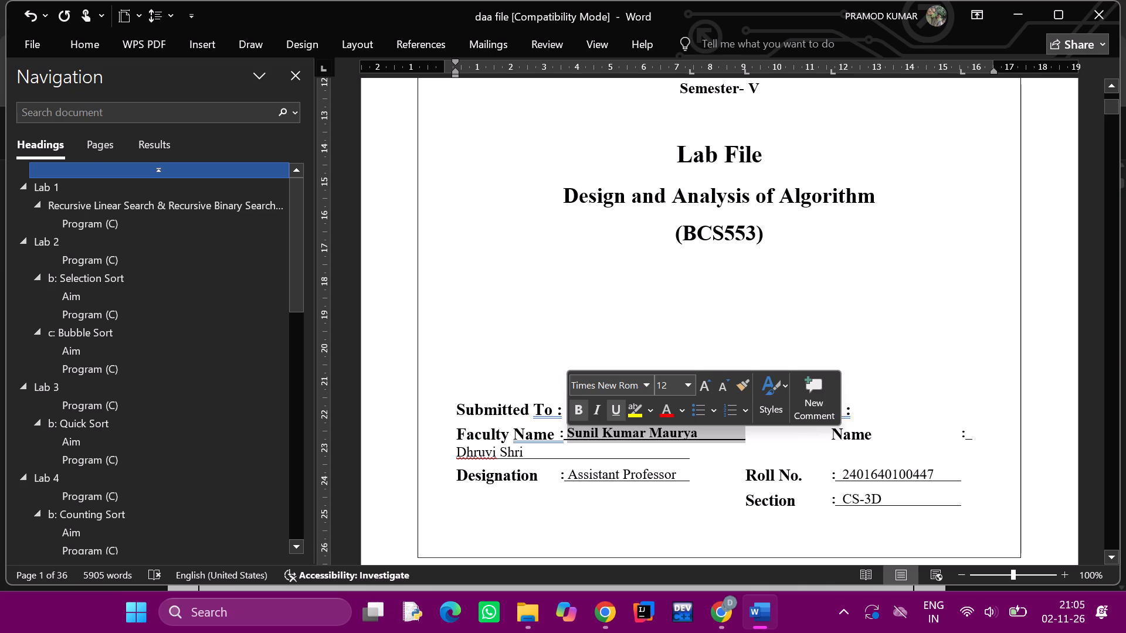
Remove the bold formatting from the faculty member's name on the Faculty Name line under Submitted To.
{"action": "left_click", "coordinate": [580, 419]}
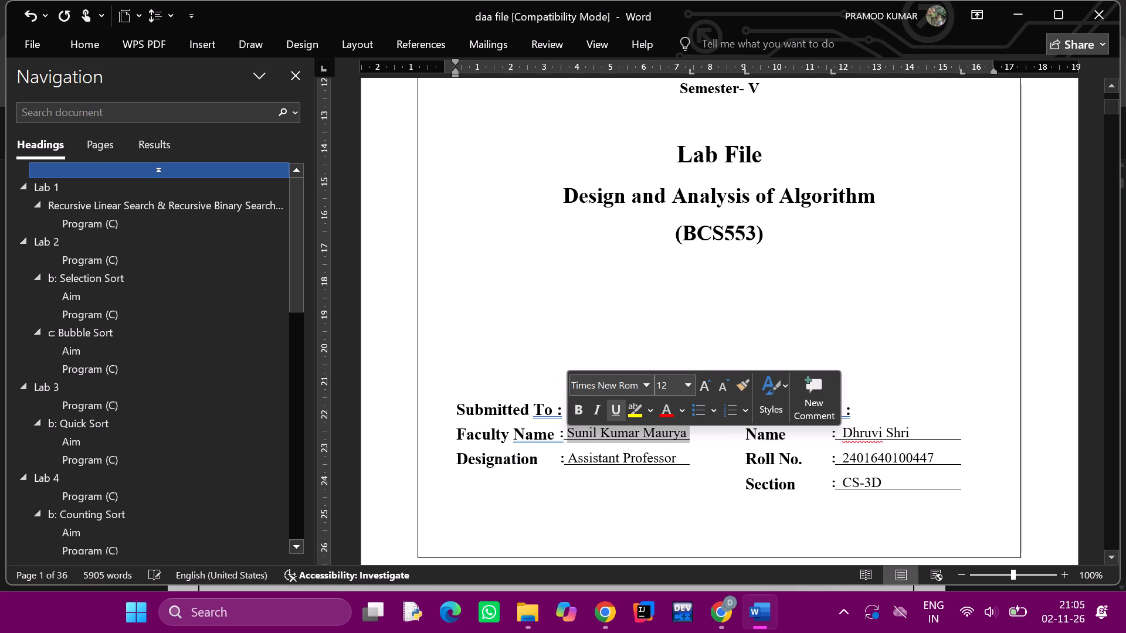
{"action": "left_click", "coordinate": [623, 545]}
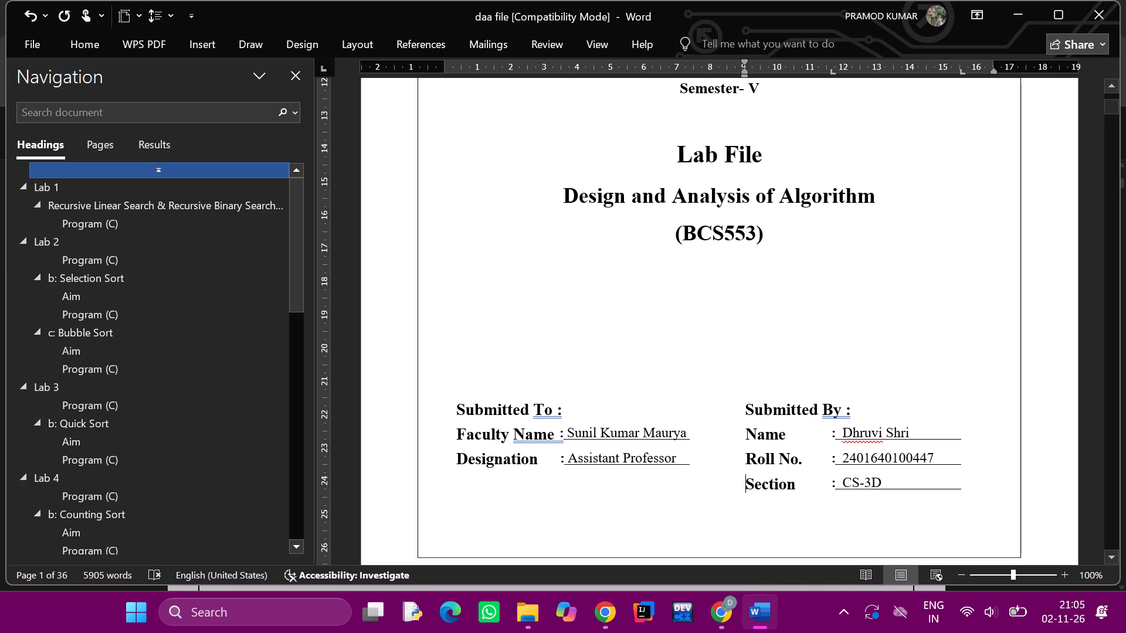
Review the front matter from the cover page through the table of contents, department statements, List of Experiments and numbered index table.
{"action": "scroll", "coordinate": [679, 517], "scroll_direction": "down", "scroll_amount": 1}
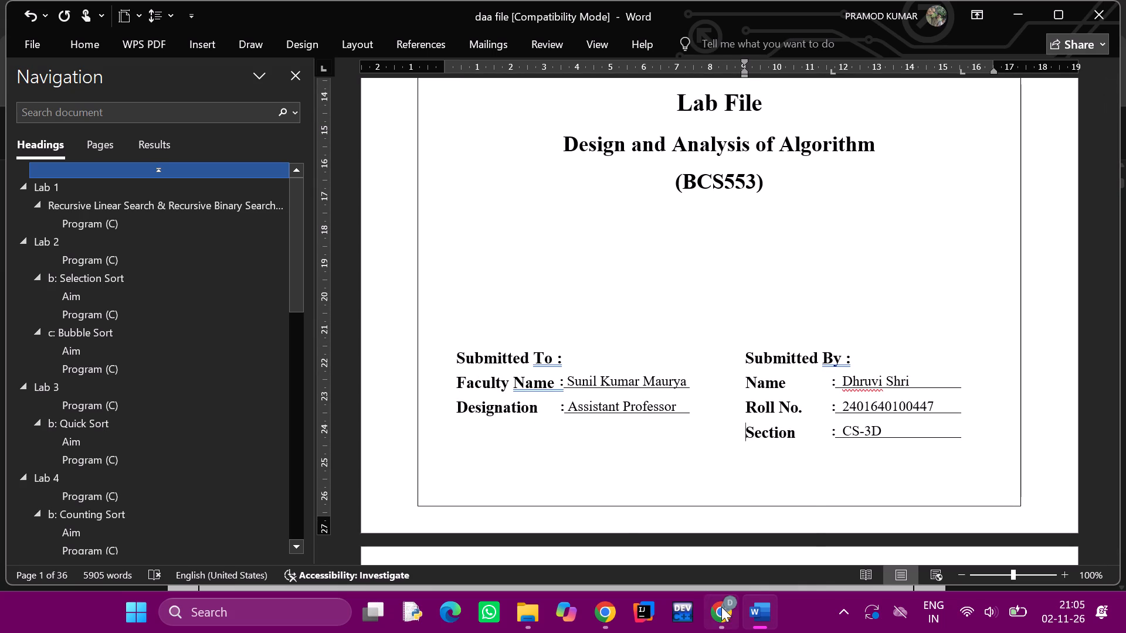
{"action": "scroll", "coordinate": [531, 460], "scroll_direction": "down", "scroll_amount": 2}
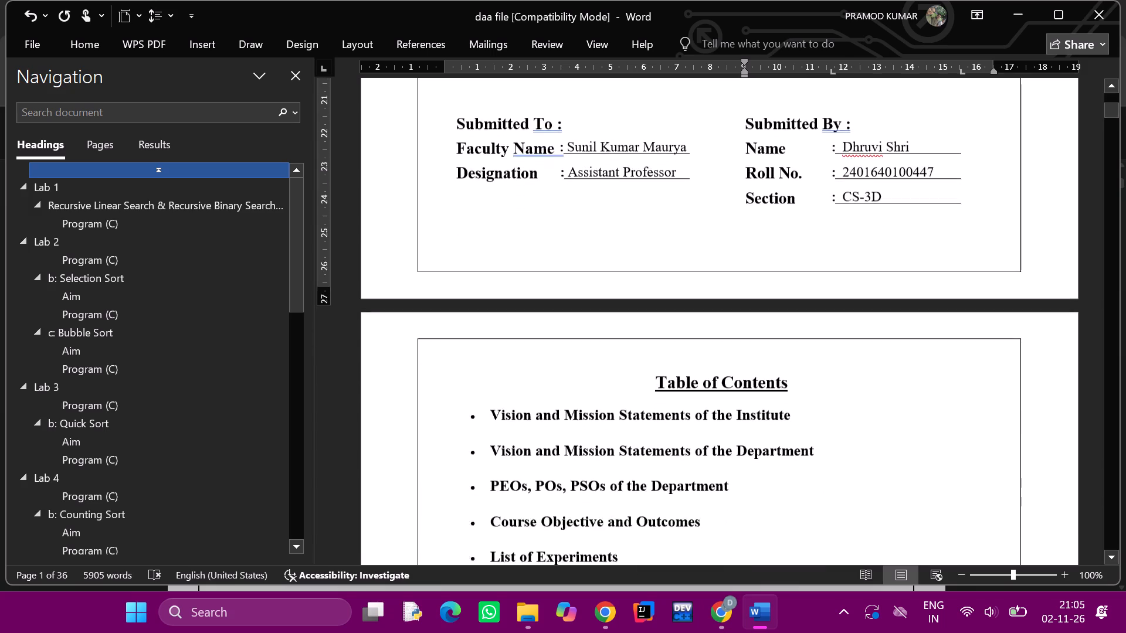
{"action": "scroll", "coordinate": [531, 460], "scroll_direction": "down", "scroll_amount": 5}
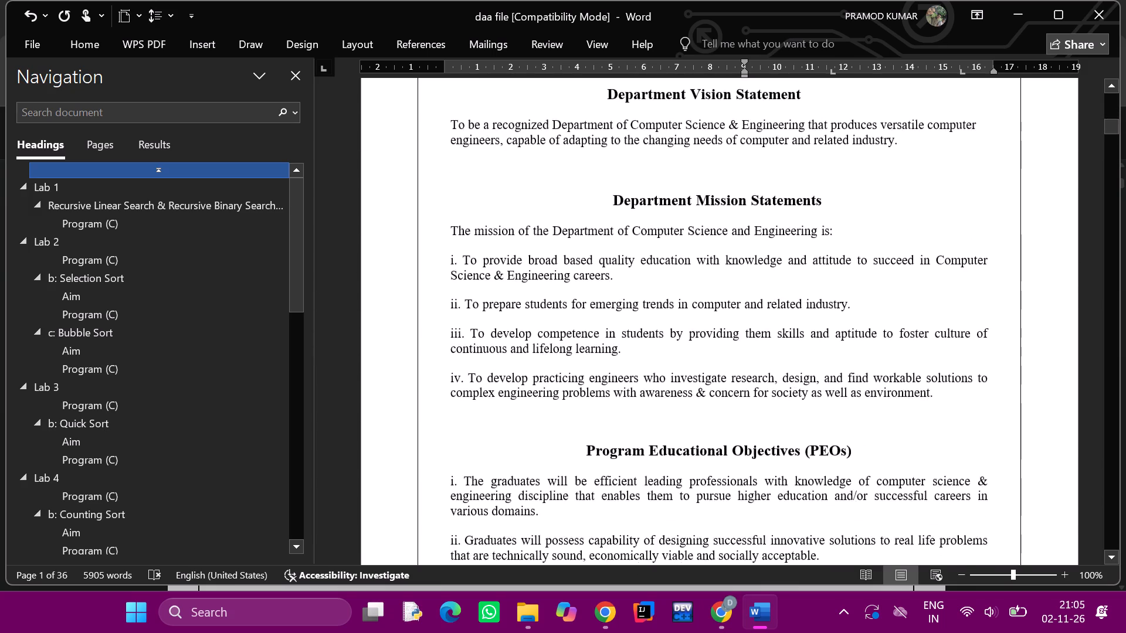
{"action": "scroll", "coordinate": [531, 460], "scroll_direction": "down", "scroll_amount": 5}
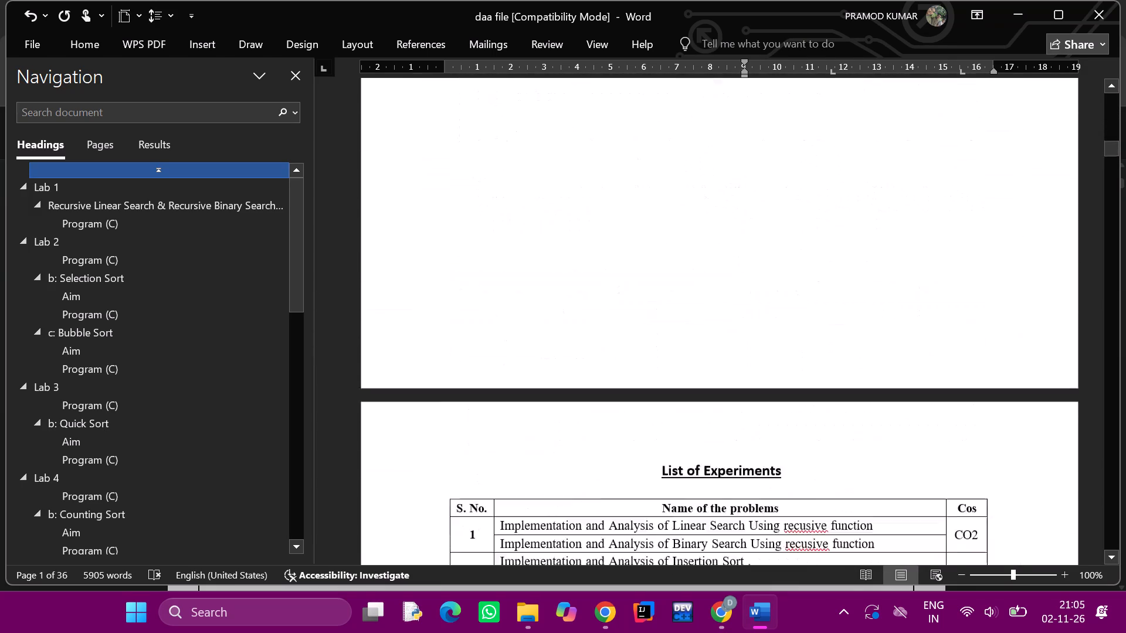
{"action": "scroll", "coordinate": [531, 460], "scroll_direction": "down", "scroll_amount": 1}
{"action": "scroll", "coordinate": [531, 460], "scroll_direction": "up", "scroll_amount": 1}
{"action": "scroll", "coordinate": [531, 460], "scroll_direction": "down", "scroll_amount": 2}
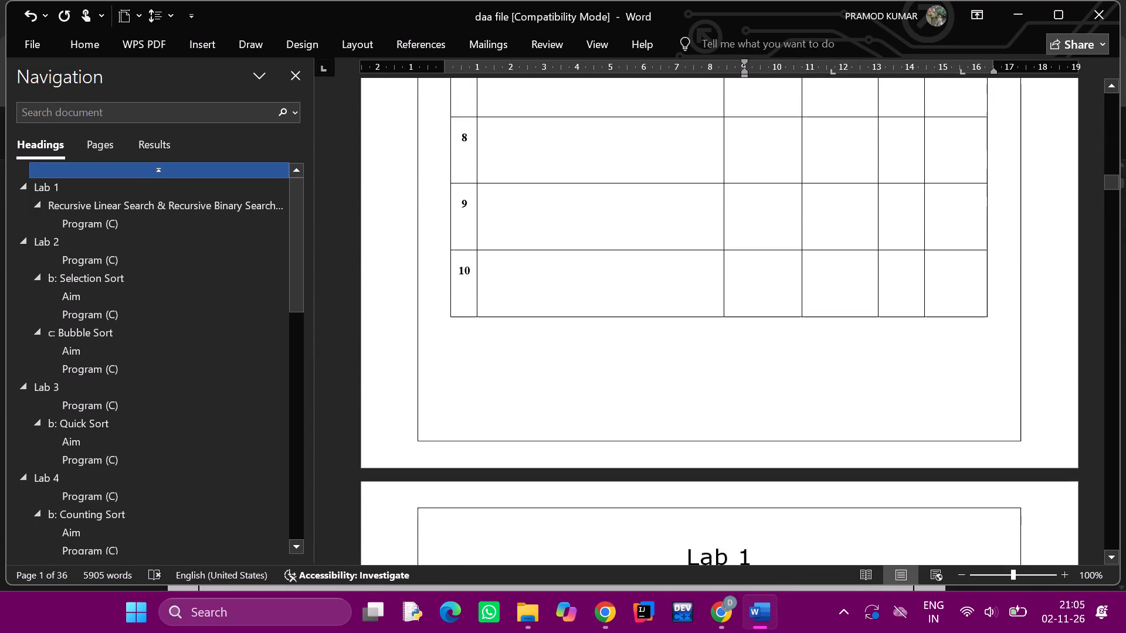
Check the Lab 1 pages on recursive linear and binary search, including the aim, program and output images.
{"action": "scroll", "coordinate": [531, 460], "scroll_direction": "down", "scroll_amount": 2}
{"action": "scroll", "coordinate": [531, 460], "scroll_direction": "up", "scroll_amount": 1}
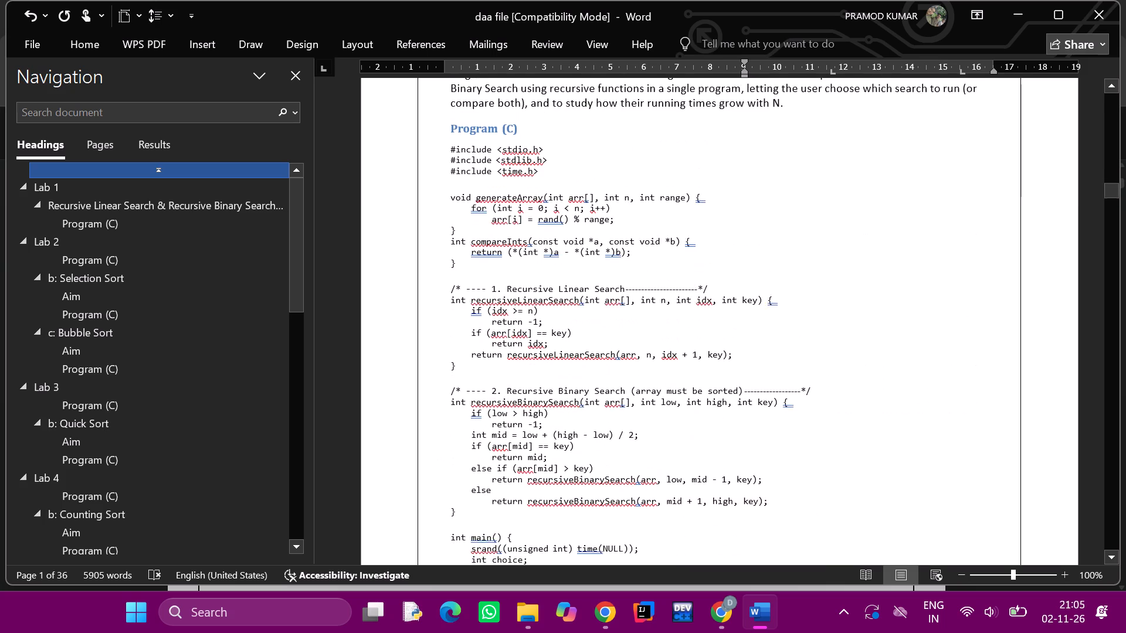
{"action": "scroll", "coordinate": [531, 460], "scroll_direction": "up", "scroll_amount": 2}
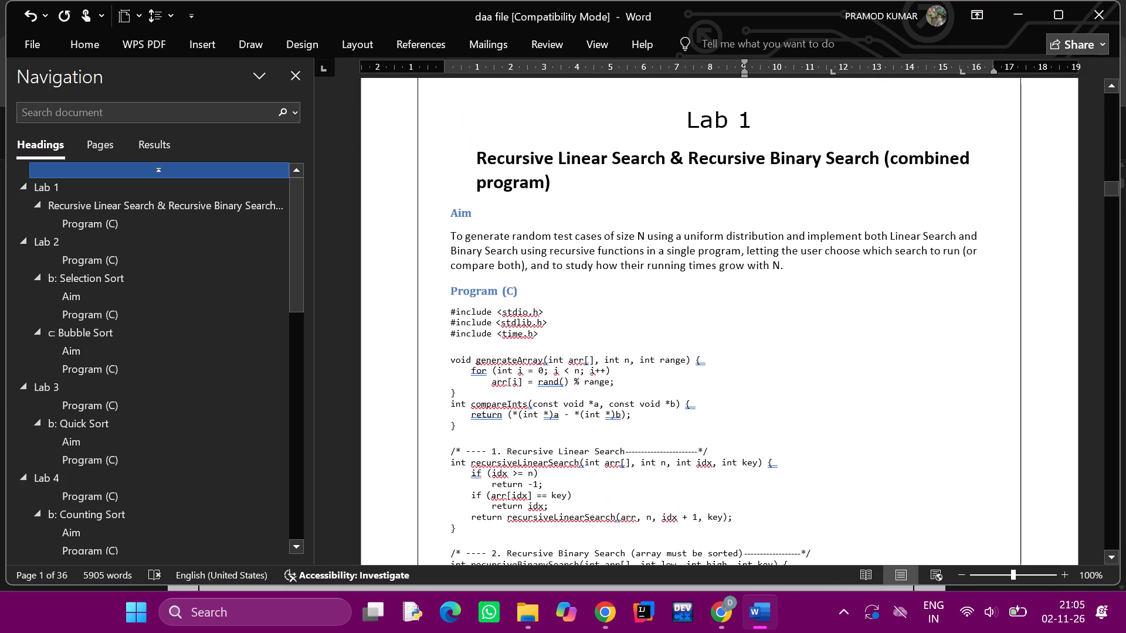
{"action": "scroll", "coordinate": [531, 460], "scroll_direction": "down", "scroll_amount": 3}
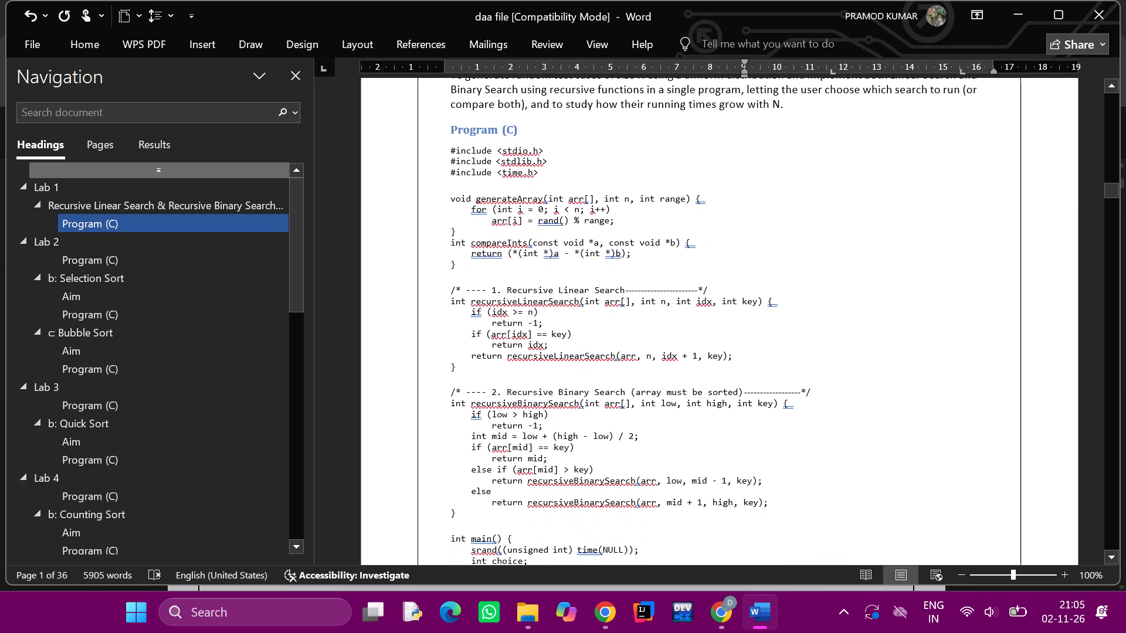
{"action": "scroll", "coordinate": [616, 448], "scroll_direction": "down", "scroll_amount": 5}
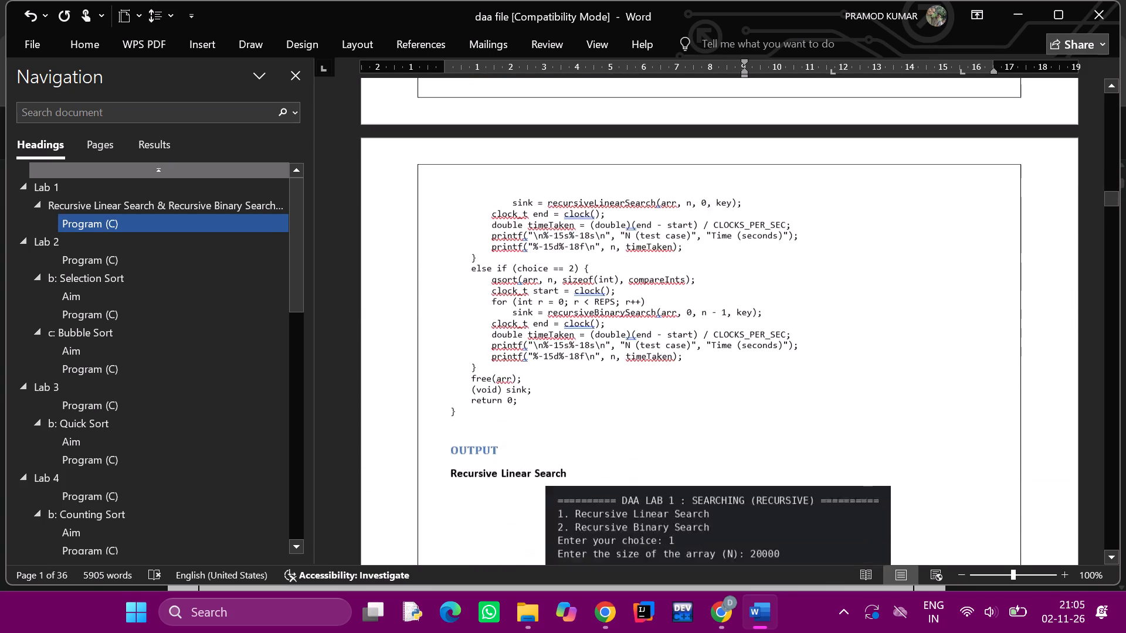
{"action": "scroll", "coordinate": [616, 448], "scroll_direction": "down", "scroll_amount": 1}
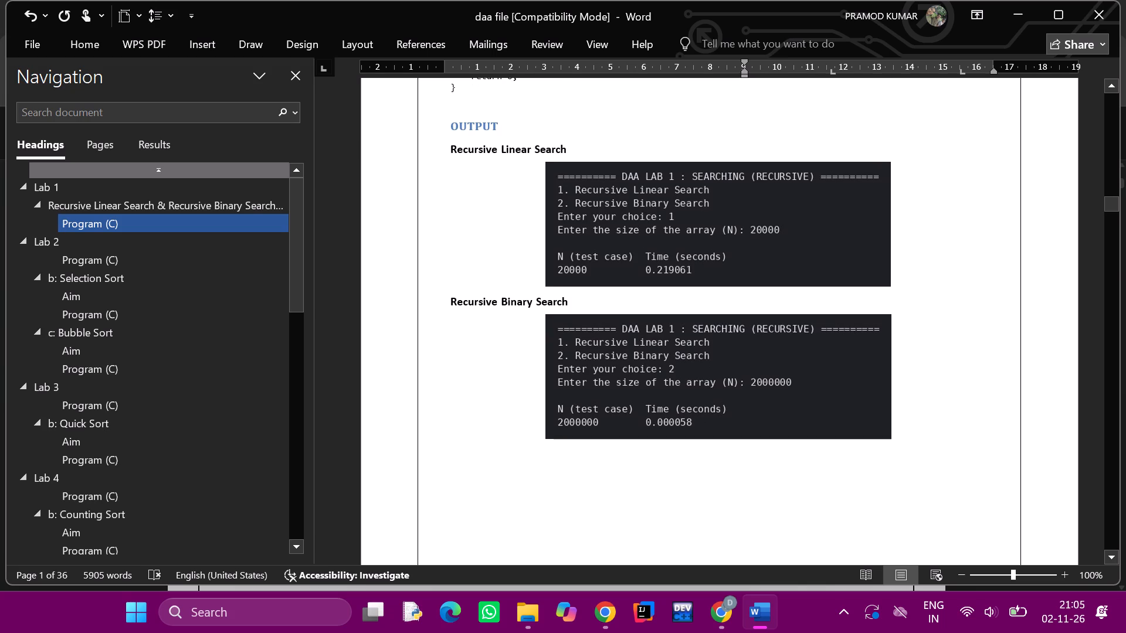
Examine the Lab 2 sorting sections for heading placement and page layout around Insertion, Selection and Bubble Sort.
{"action": "scroll", "coordinate": [616, 448], "scroll_direction": "down", "scroll_amount": 5}
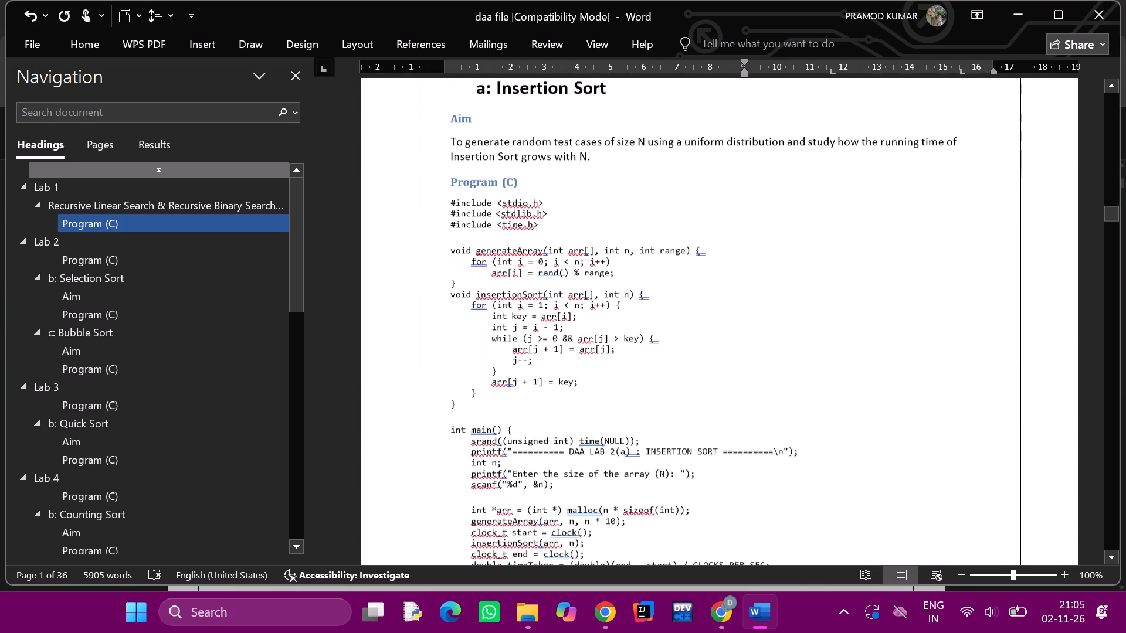
{"action": "scroll", "coordinate": [616, 448], "scroll_direction": "down", "scroll_amount": 2}
{"action": "scroll", "coordinate": [616, 448], "scroll_direction": "up", "scroll_amount": 2}
{"action": "scroll", "coordinate": [616, 448], "scroll_direction": "down", "scroll_amount": 2}
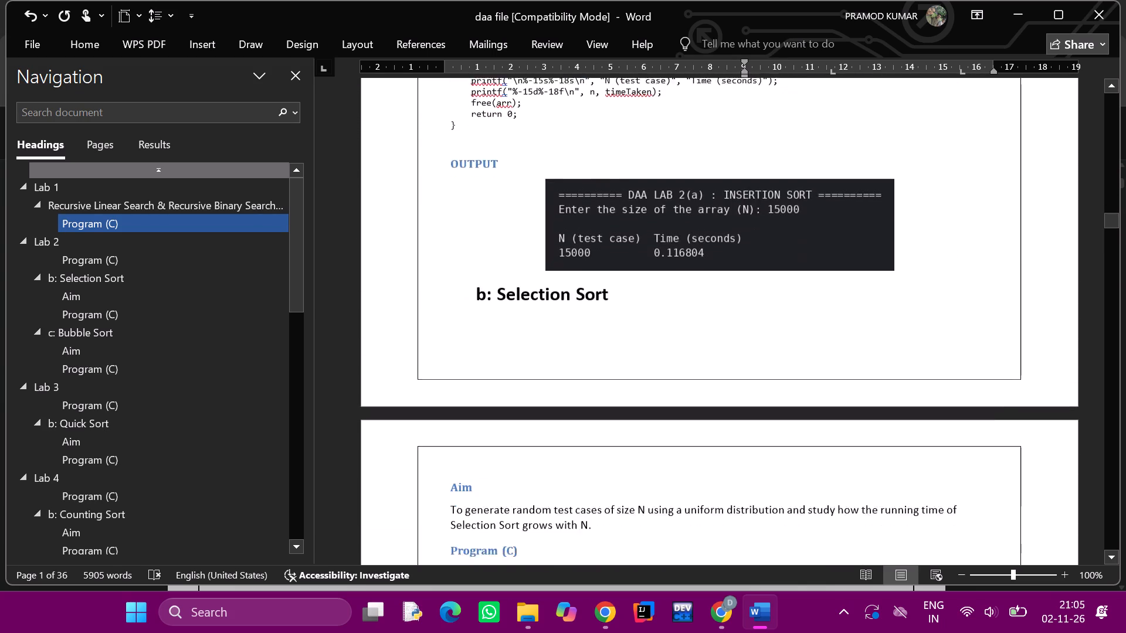
{"action": "scroll", "coordinate": [616, 448], "scroll_direction": "down", "scroll_amount": 3}
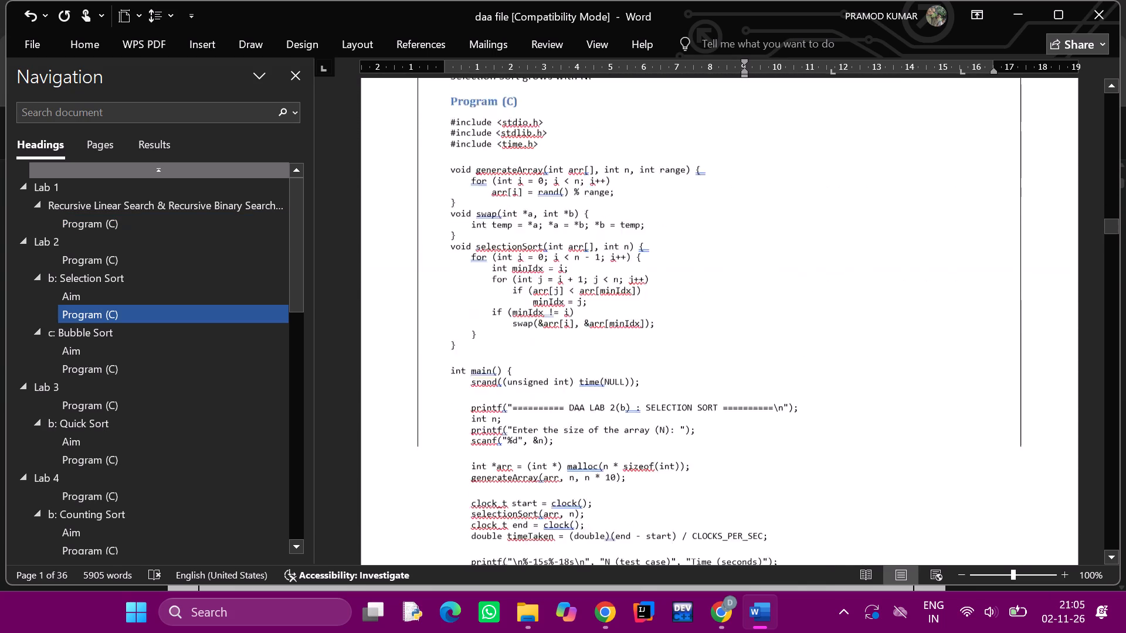
{"action": "scroll", "coordinate": [616, 448], "scroll_direction": "down", "scroll_amount": 4}
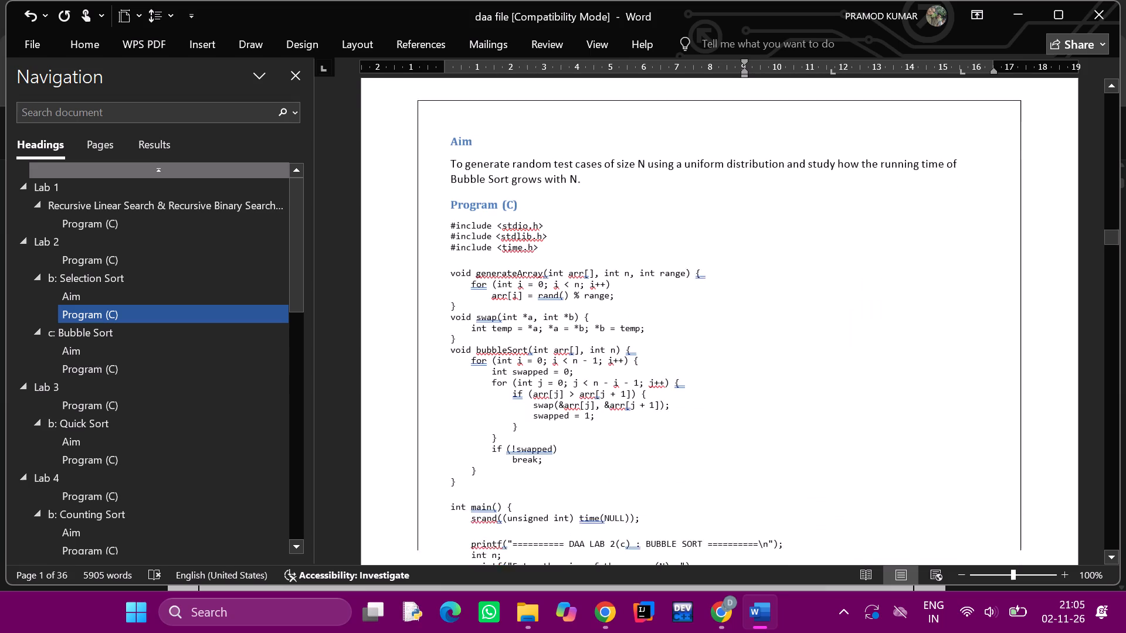
{"action": "scroll", "coordinate": [616, 448], "scroll_direction": "up", "scroll_amount": 5}
{"action": "scroll", "coordinate": [616, 448], "scroll_direction": "down", "scroll_amount": 1}
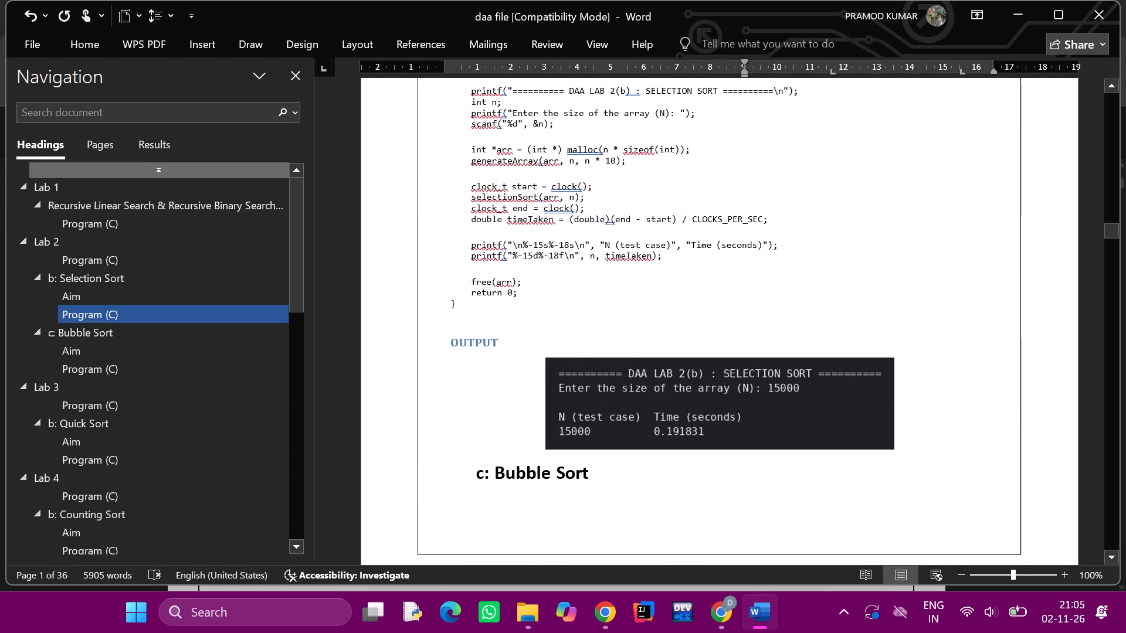
{"action": "scroll", "coordinate": [616, 448], "scroll_direction": "down", "scroll_amount": 1}
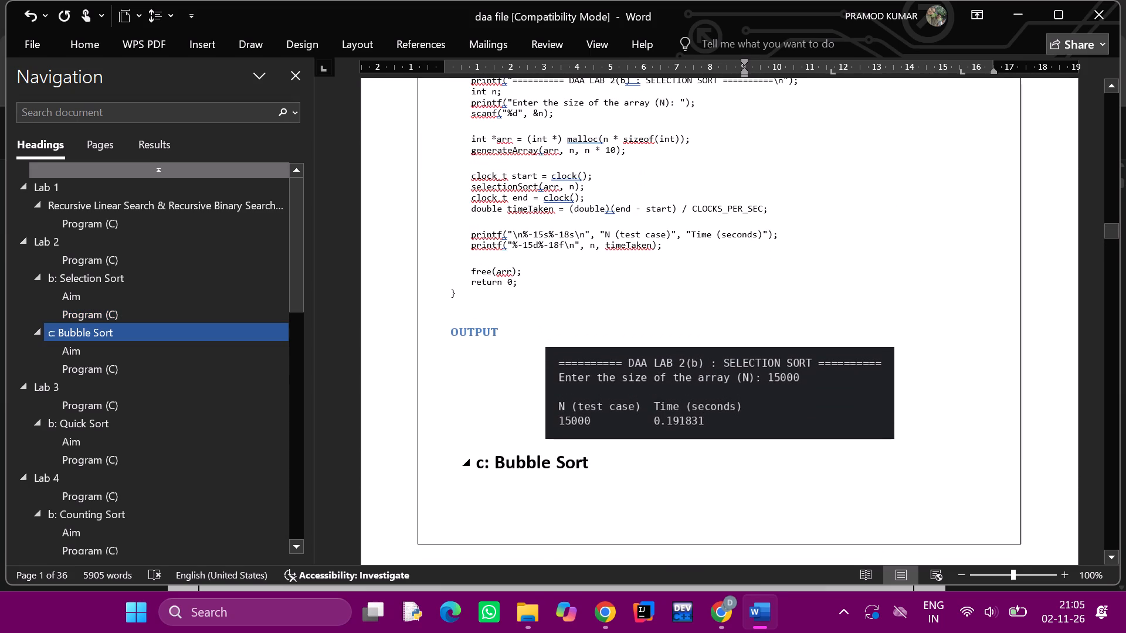
Insert one blank line above the c: Bubble Sort heading in Lab 2, below the Selection Sort output image.
{"action": "left_click", "coordinate": [474, 458]}
{"action": "scroll", "coordinate": [514, 520], "scroll_direction": "down", "scroll_amount": 3}
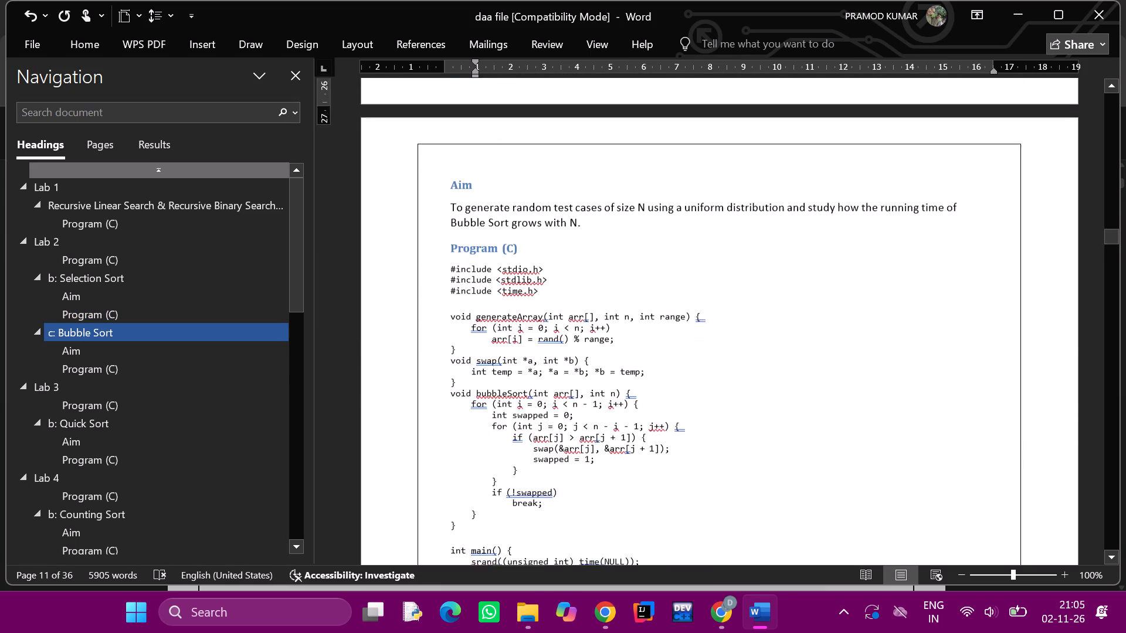
{"action": "scroll", "coordinate": [514, 520], "scroll_direction": "down", "scroll_amount": 1}
{"action": "scroll", "coordinate": [514, 520], "scroll_direction": "up", "scroll_amount": 2}
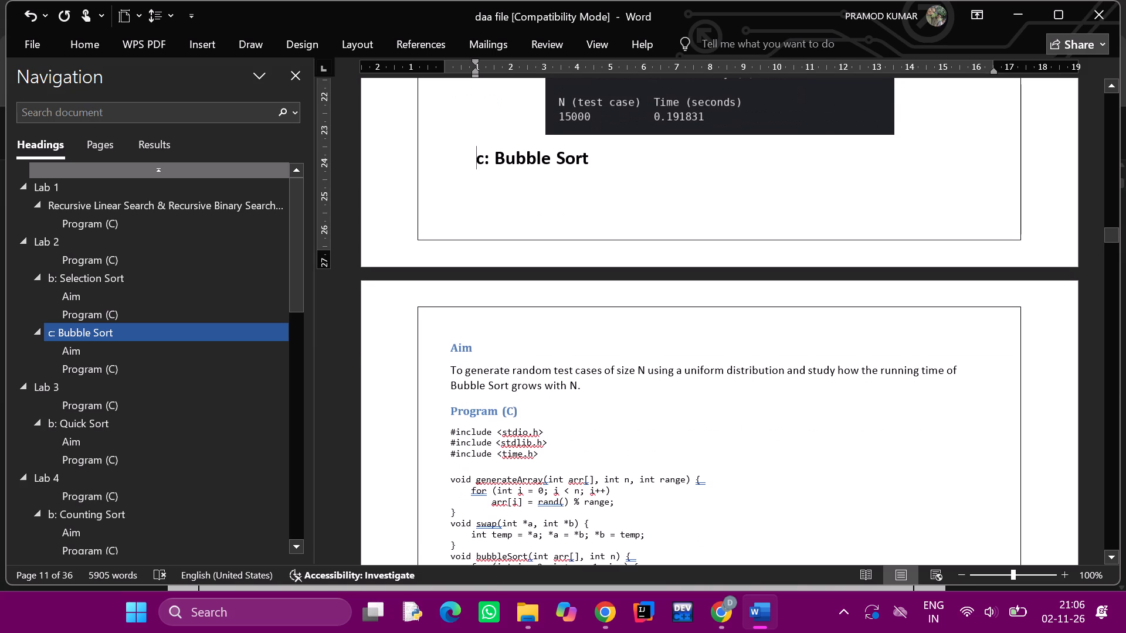
{"action": "key", "text": "Return"}
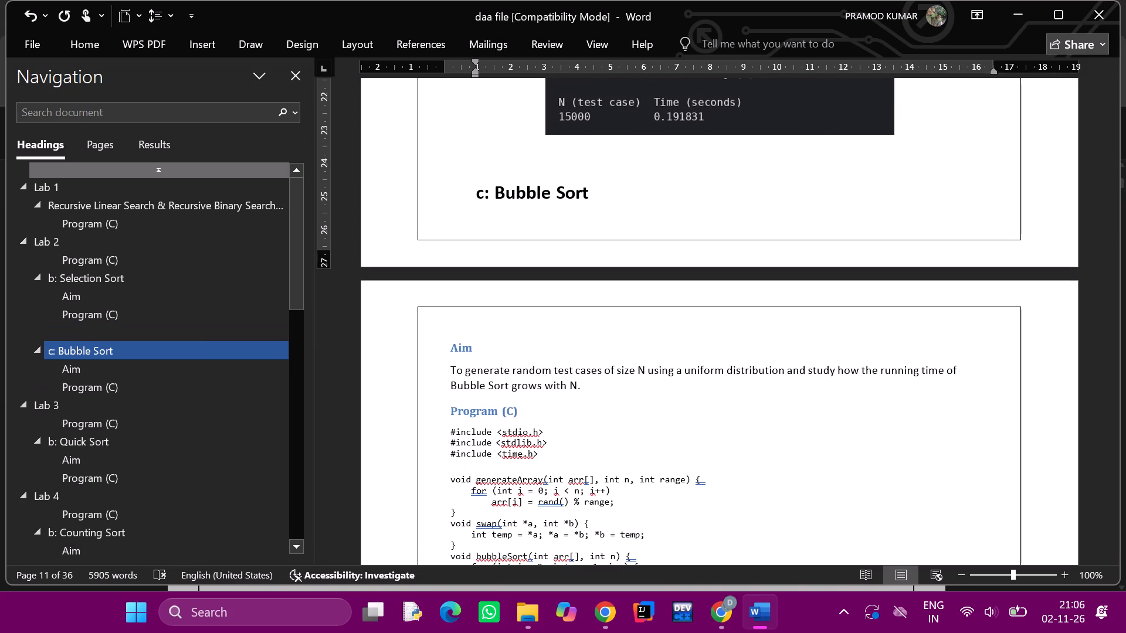
{"action": "key", "text": "Return"}
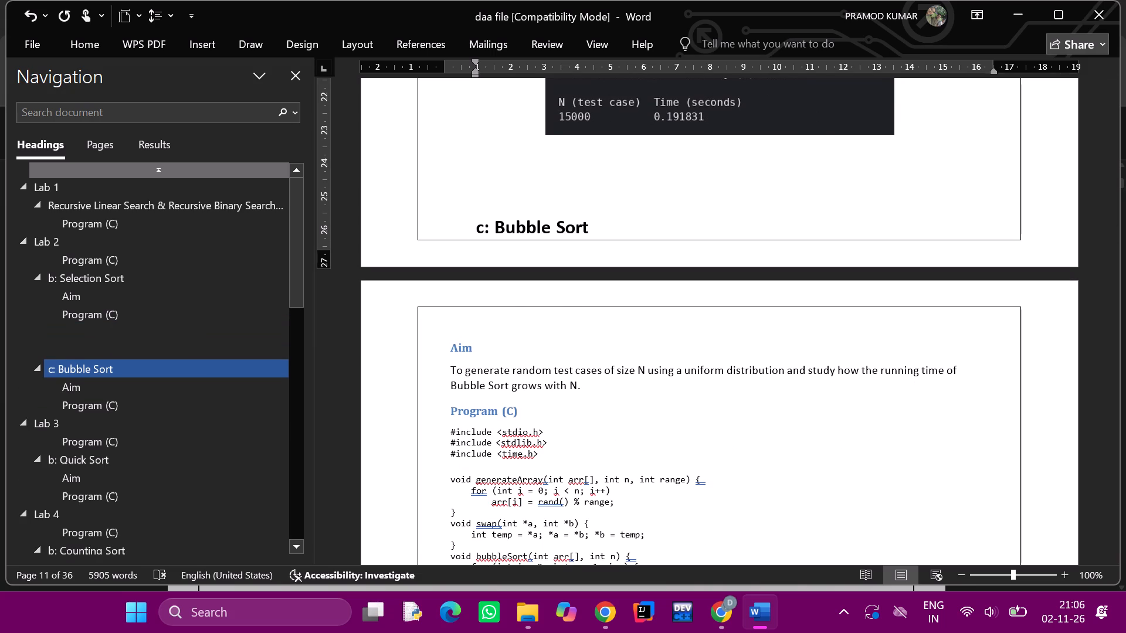
{"action": "key", "text": "Return"}
{"action": "key", "text": "BackSpace"}
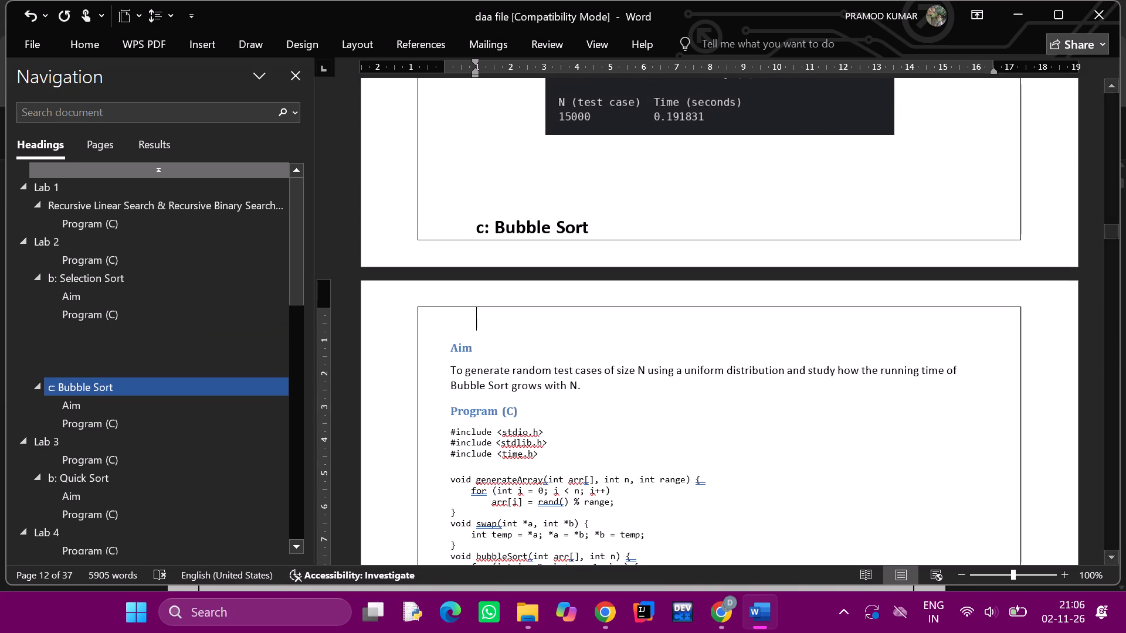
{"action": "key", "text": "BackSpace"}
{"action": "key", "text": "BackSpace"}
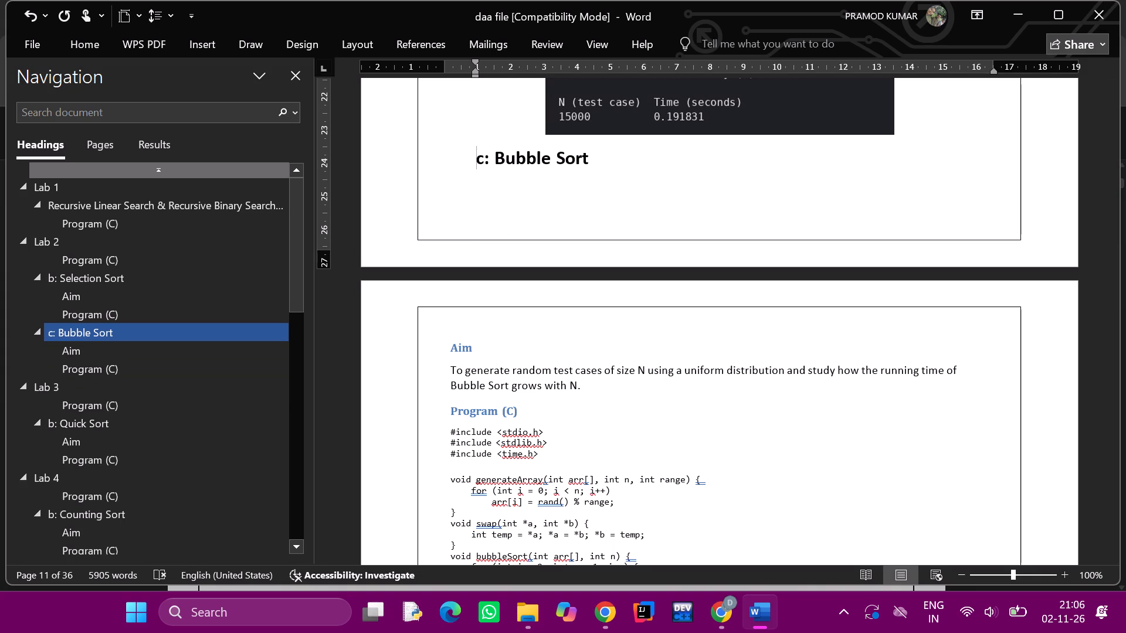
{"action": "key", "text": "Return"}
Review the page layout and outputs from the Bubble Sort program through Dijkstra's Algorithm in Lab 9.
{"action": "scroll", "coordinate": [487, 421], "scroll_direction": "down", "scroll_amount": 5}
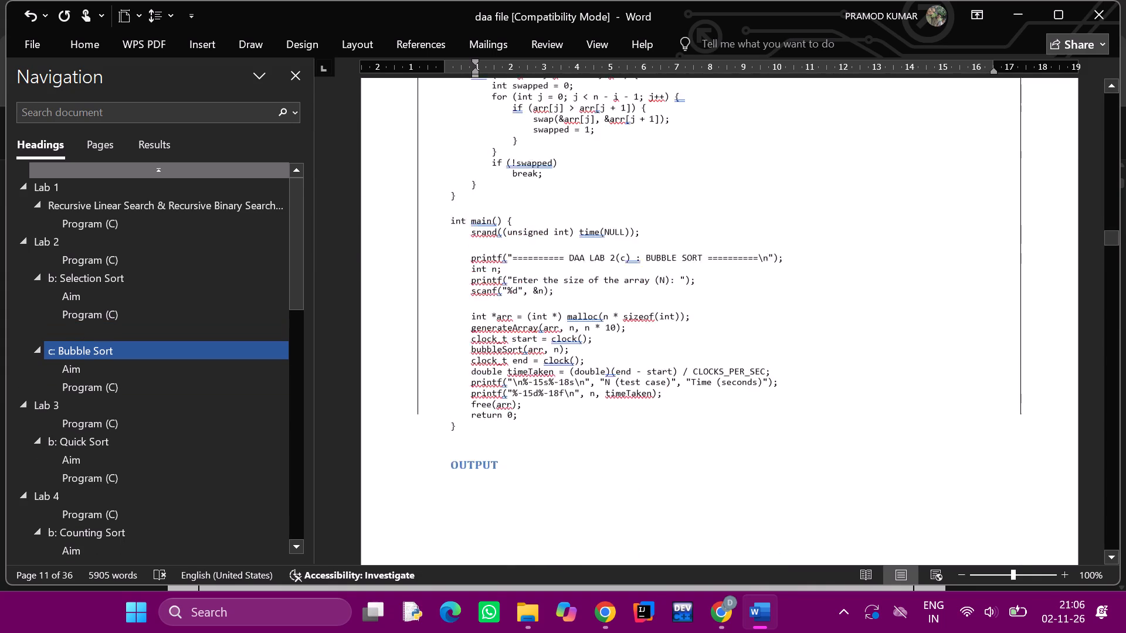
{"action": "scroll", "coordinate": [487, 421], "scroll_direction": "down", "scroll_amount": 12}
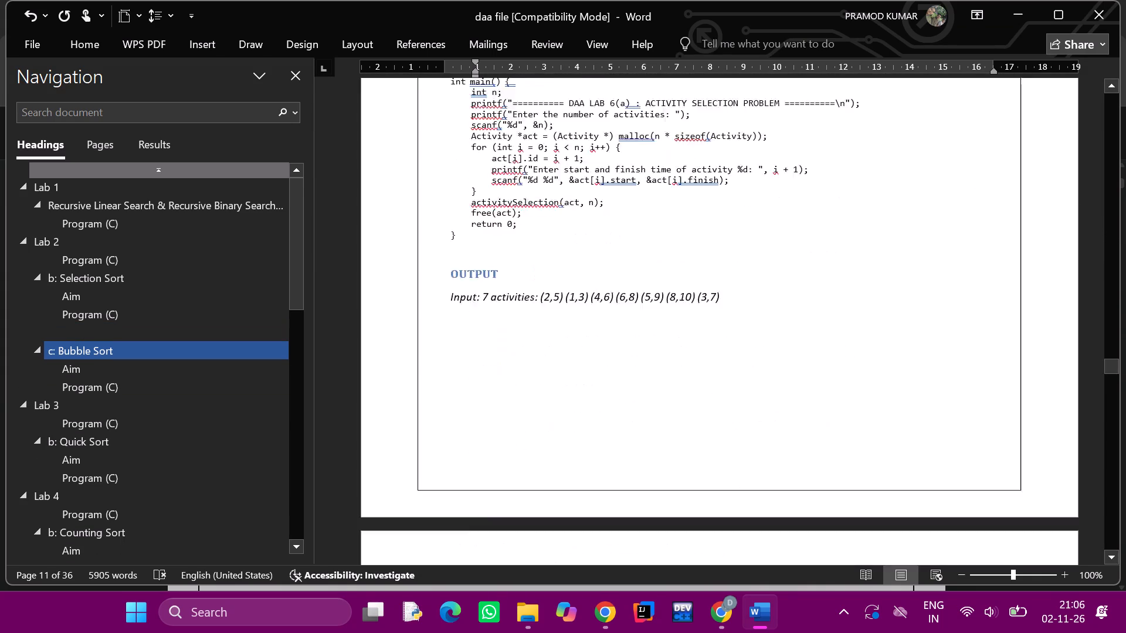
{"action": "scroll", "coordinate": [487, 421], "scroll_direction": "down", "scroll_amount": 11}
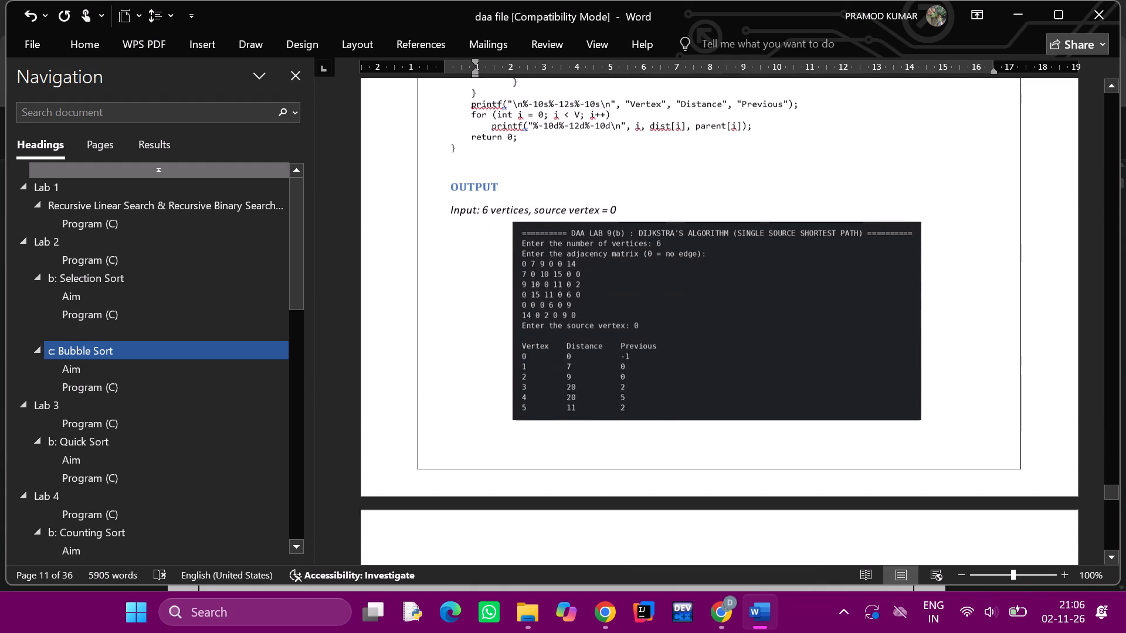
Check the Lab 10 N Queen and Sum of Subset sections through the document's last page.
{"action": "scroll", "coordinate": [487, 421], "scroll_direction": "down", "scroll_amount": 7}
{"action": "scroll", "coordinate": [487, 421], "scroll_direction": "up", "scroll_amount": 3}
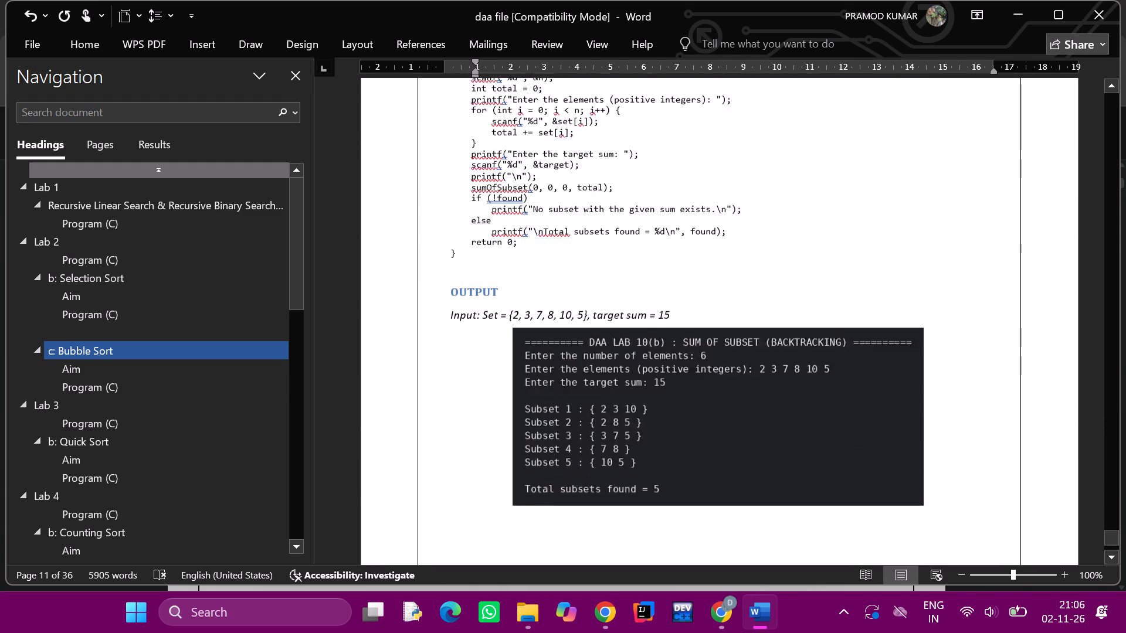
{"action": "scroll", "coordinate": [487, 421], "scroll_direction": "up", "scroll_amount": 3}
{"action": "scroll", "coordinate": [487, 421], "scroll_direction": "down", "scroll_amount": 4}
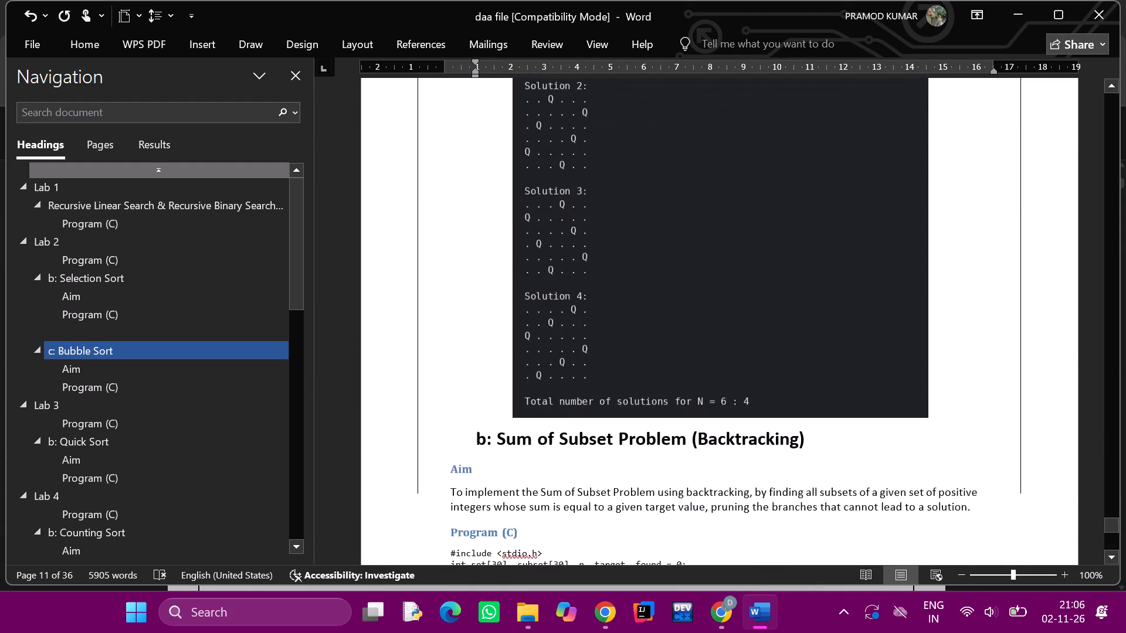
{"action": "scroll", "coordinate": [487, 421], "scroll_direction": "up", "scroll_amount": 2}
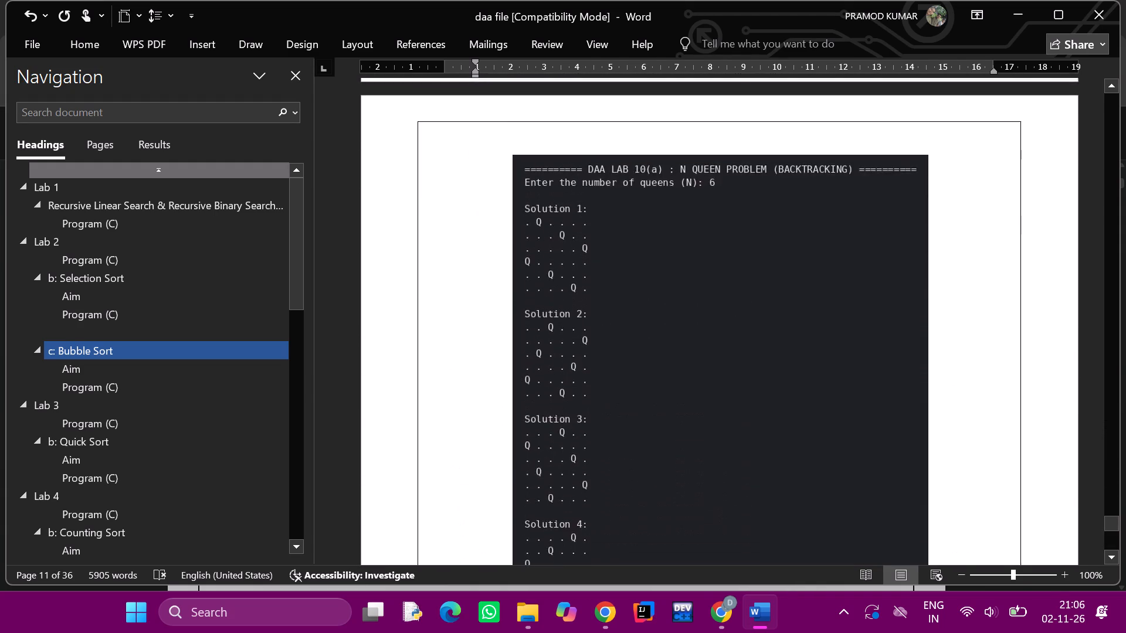
{"action": "scroll", "coordinate": [487, 421], "scroll_direction": "down", "scroll_amount": 3}
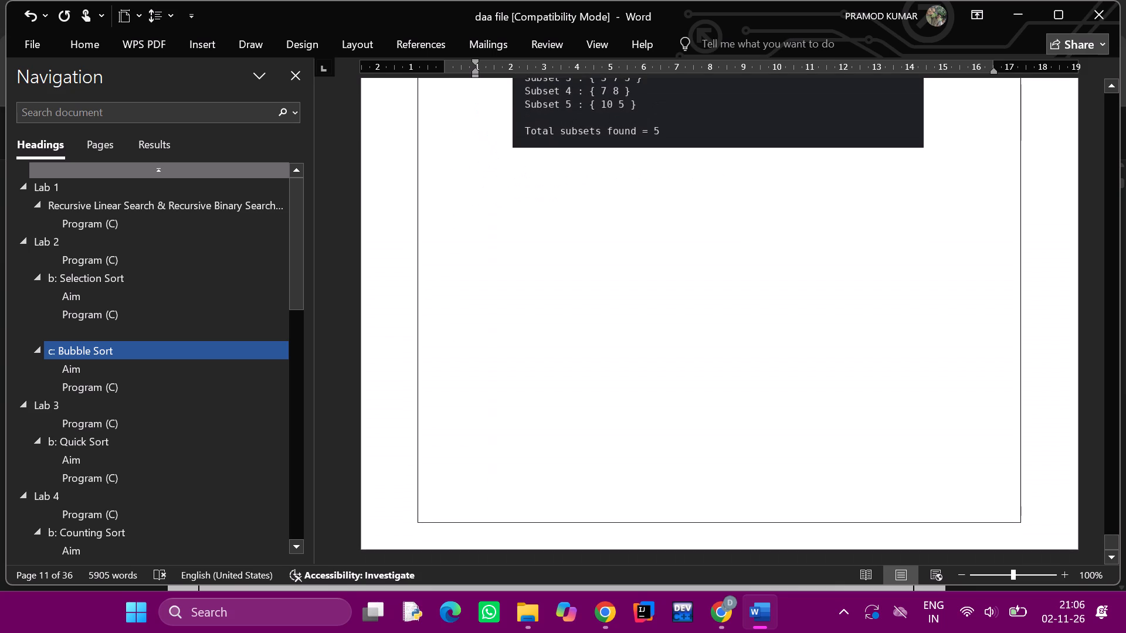
Examine the start of Lab 10 and how the N Queen program and its output are laid out across pages.
{"action": "scroll", "coordinate": [487, 421], "scroll_direction": "up", "scroll_amount": 6}
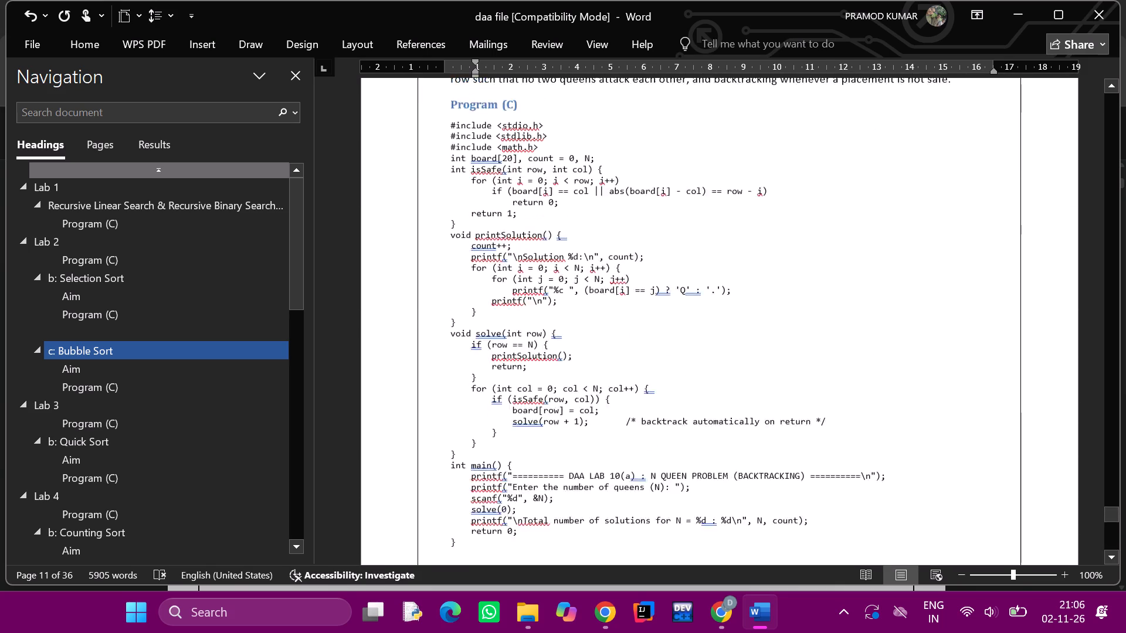
{"action": "scroll", "coordinate": [487, 421], "scroll_direction": "up", "scroll_amount": 2}
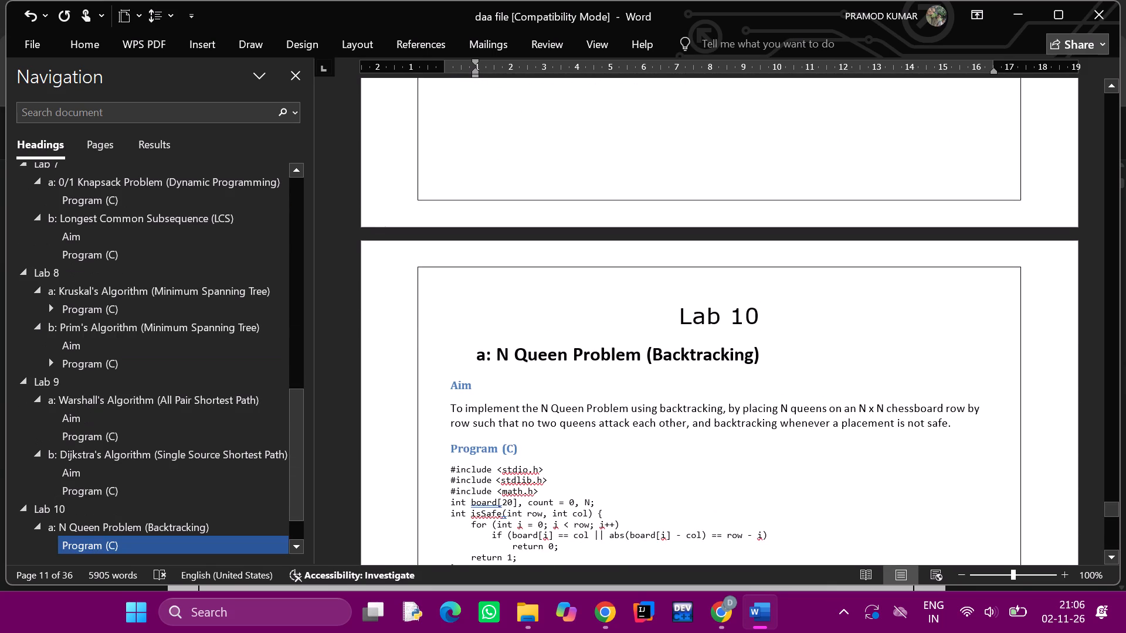
{"action": "scroll", "coordinate": [487, 421], "scroll_direction": "down", "scroll_amount": 5}
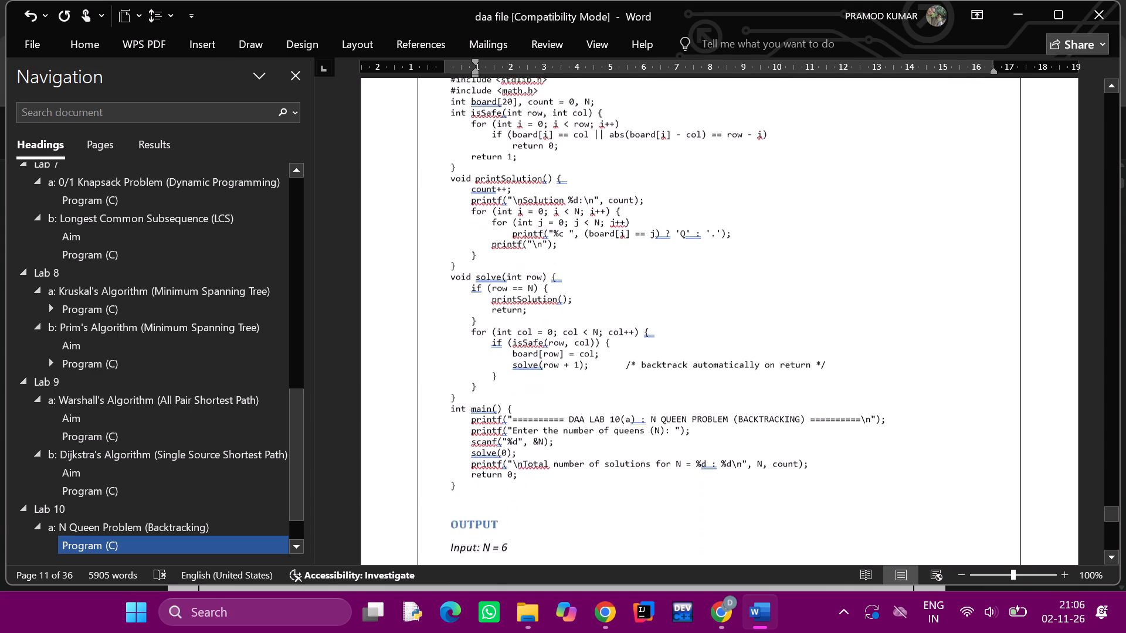
{"action": "scroll", "coordinate": [487, 421], "scroll_direction": "down", "scroll_amount": 2}
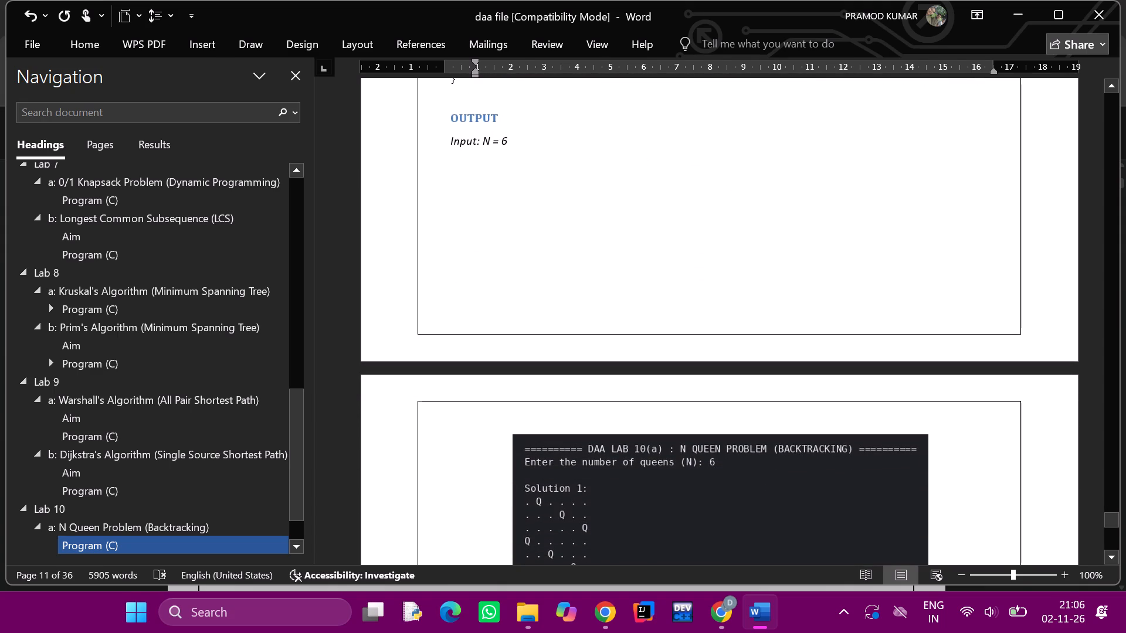
Save the daa file document.
{"action": "key", "text": "ctrl+s"}
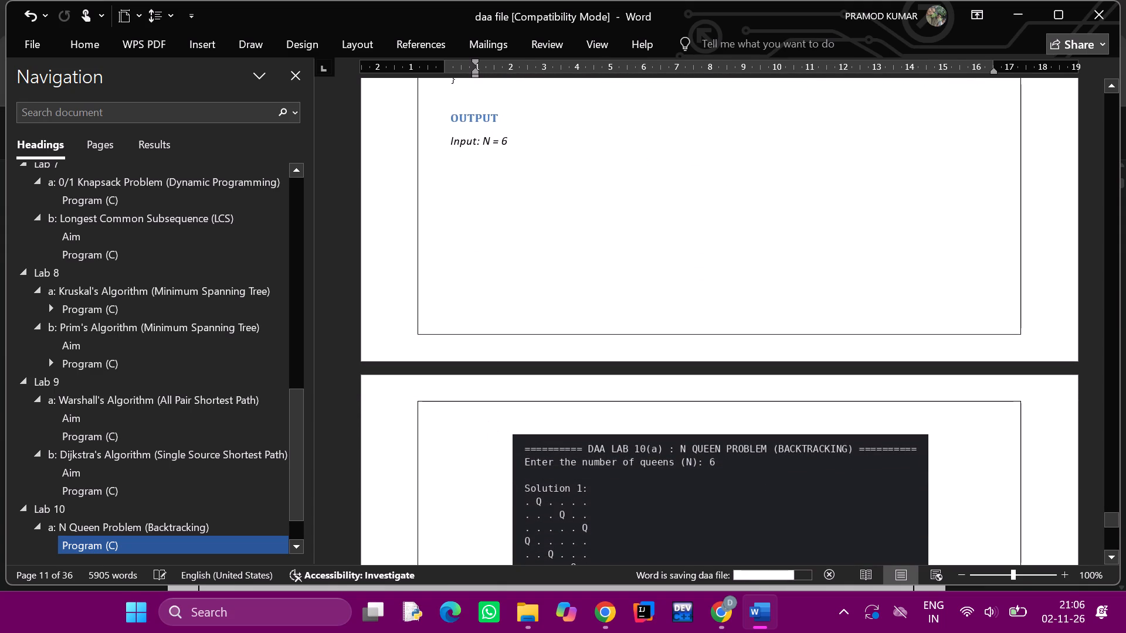
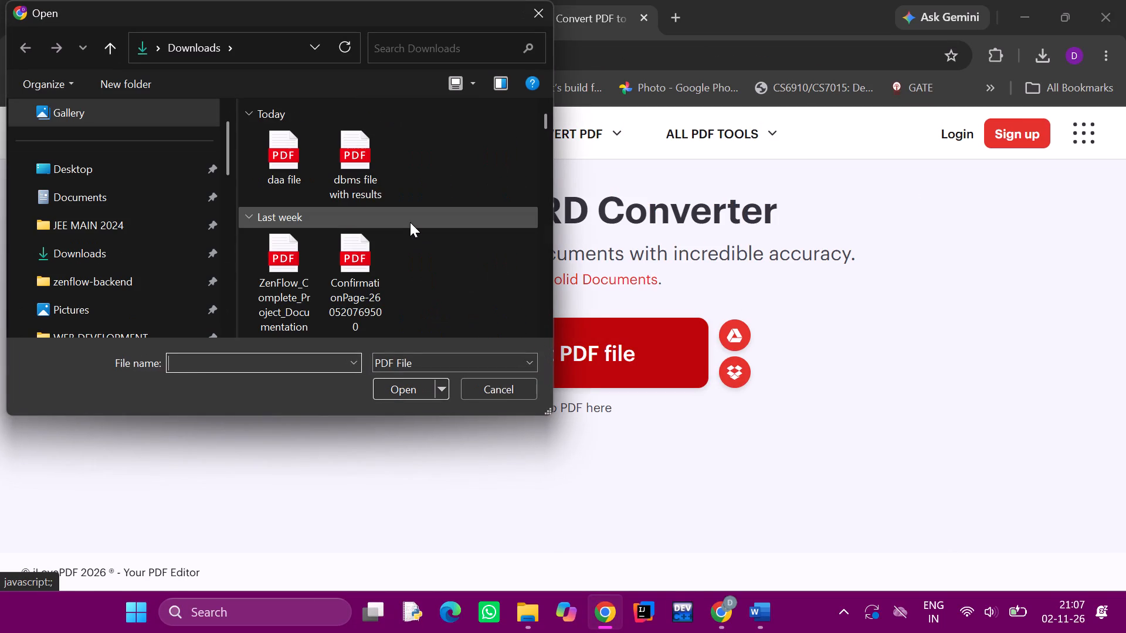
Select the dbms file with results PDF from Downloads and convert it to Word without OCR.
{"action": "left_click", "coordinate": [357, 169]}
{"action": "left_click", "coordinate": [395, 390]}
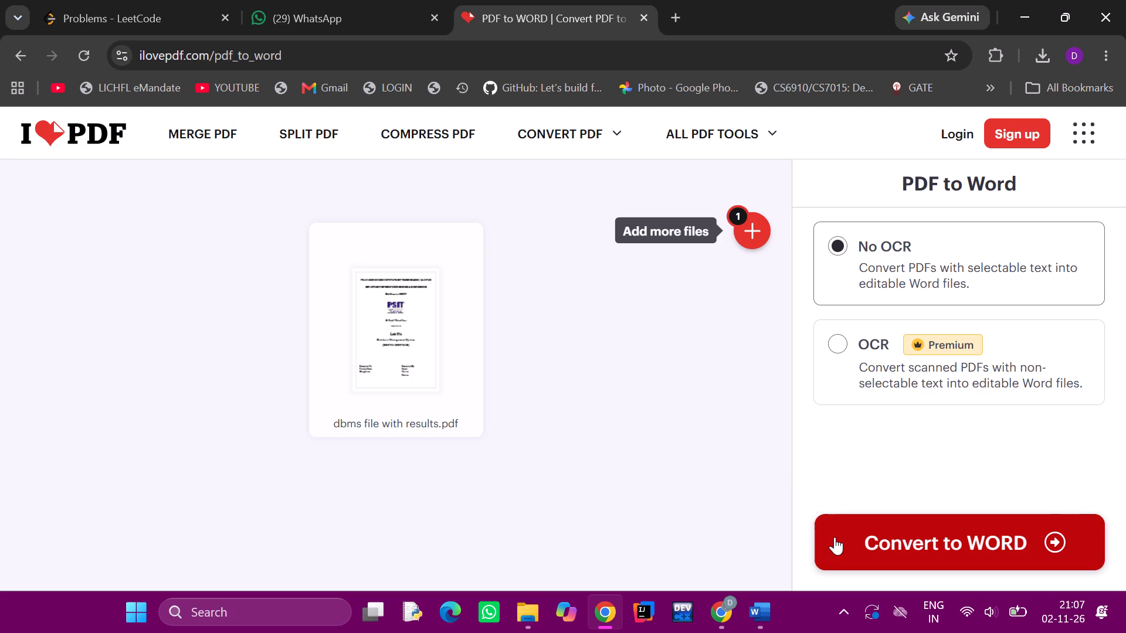
{"action": "left_click", "coordinate": [871, 544]}
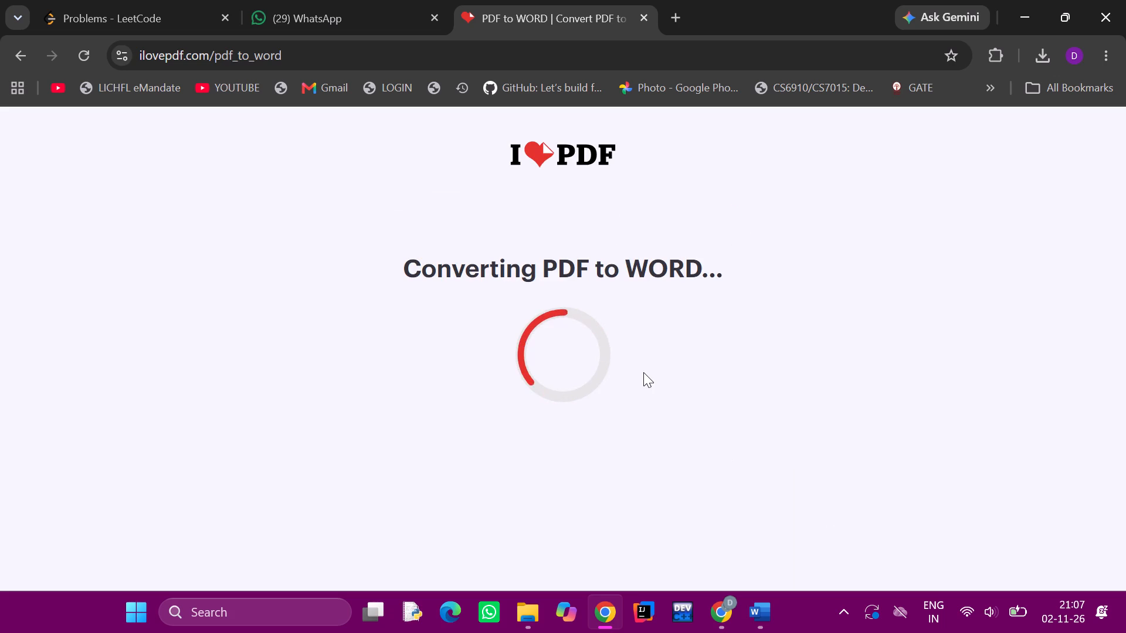
Delete the daa file PDF from the Downloads folder in File Explorer.
{"action": "left_click", "coordinate": [522, 610]}
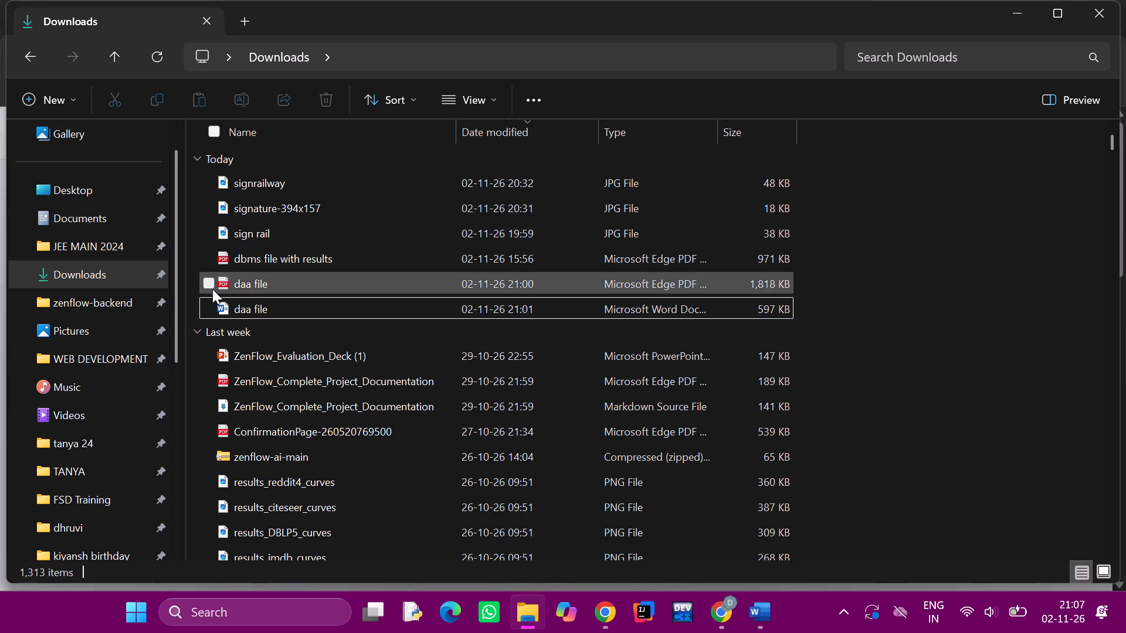
{"action": "left_click", "coordinate": [209, 286]}
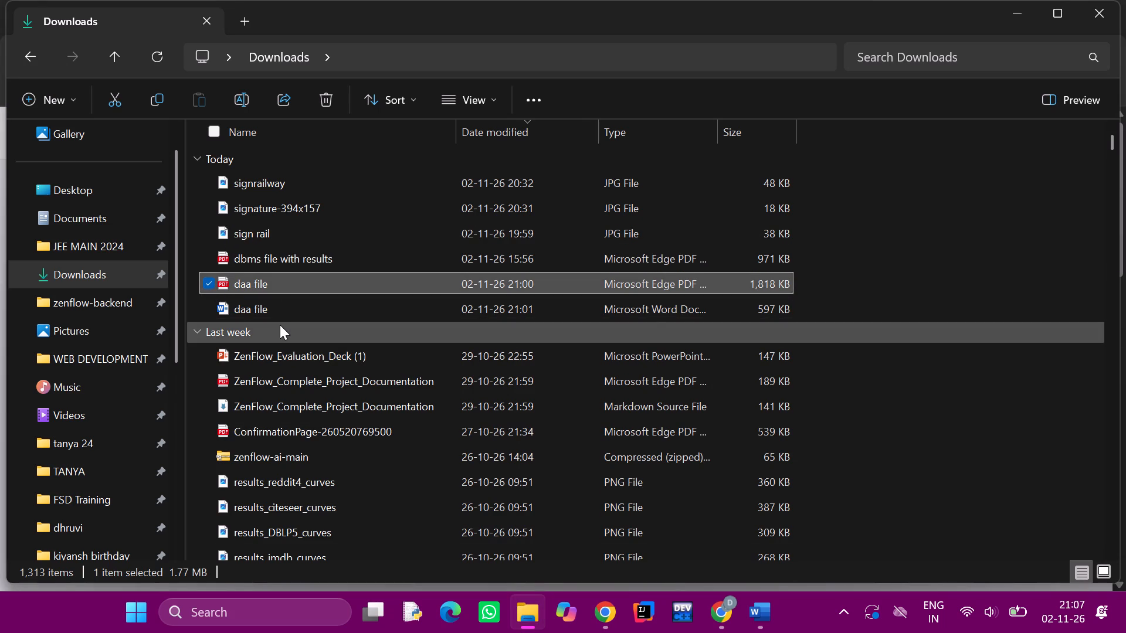
{"action": "key", "text": "Delete"}
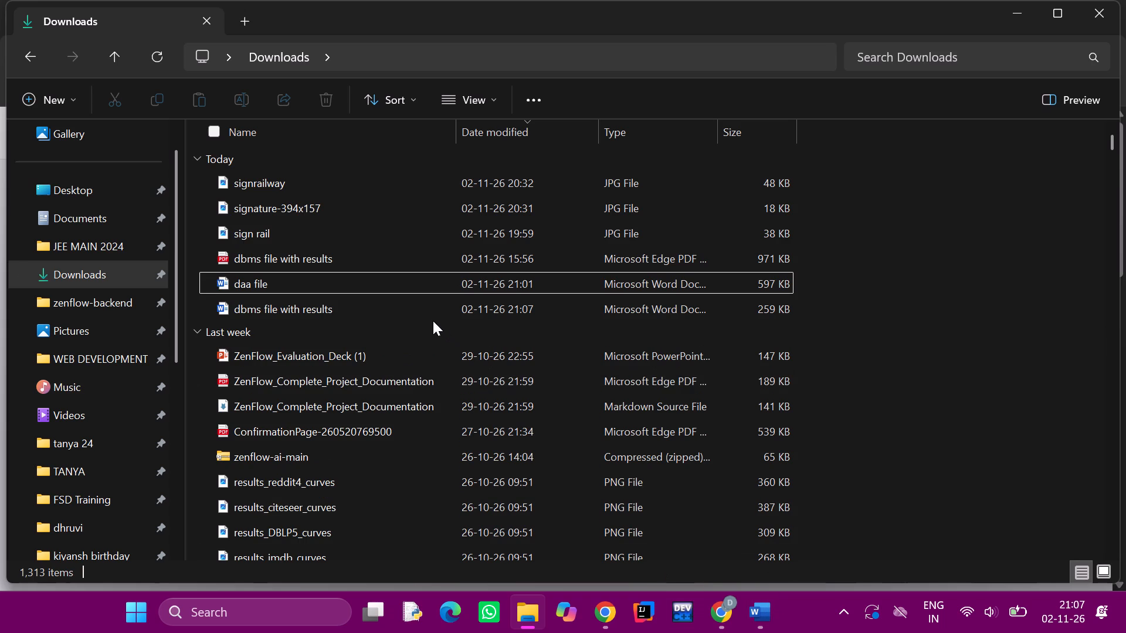
Open the converted dbms file with results Word document from Downloads, look over its cover page and enable editing.
{"action": "double_click", "coordinate": [416, 307]}
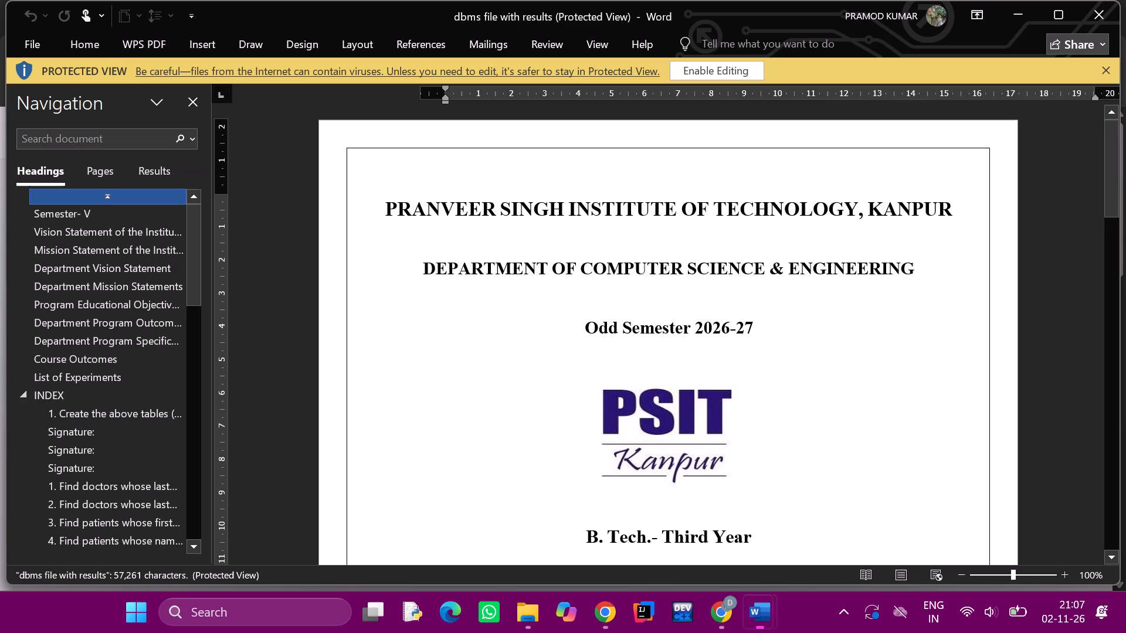
{"action": "scroll", "coordinate": [639, 270], "scroll_direction": "down", "scroll_amount": 4}
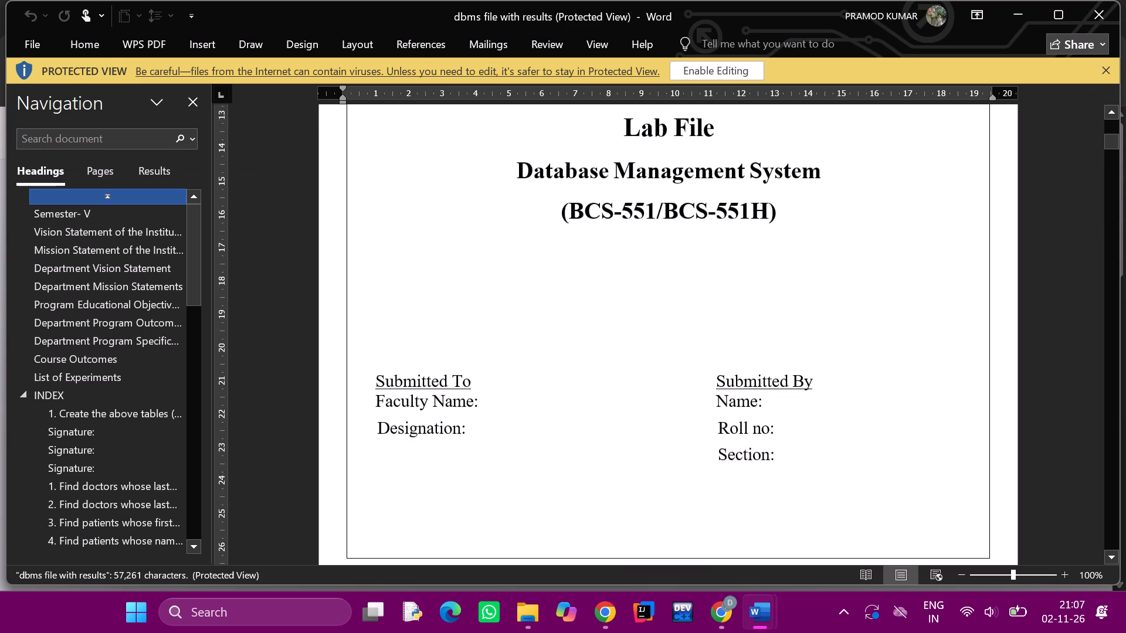
{"action": "scroll", "coordinate": [639, 270], "scroll_direction": "up", "scroll_amount": 3}
{"action": "scroll", "coordinate": [639, 270], "scroll_direction": "left", "scroll_amount": 1}
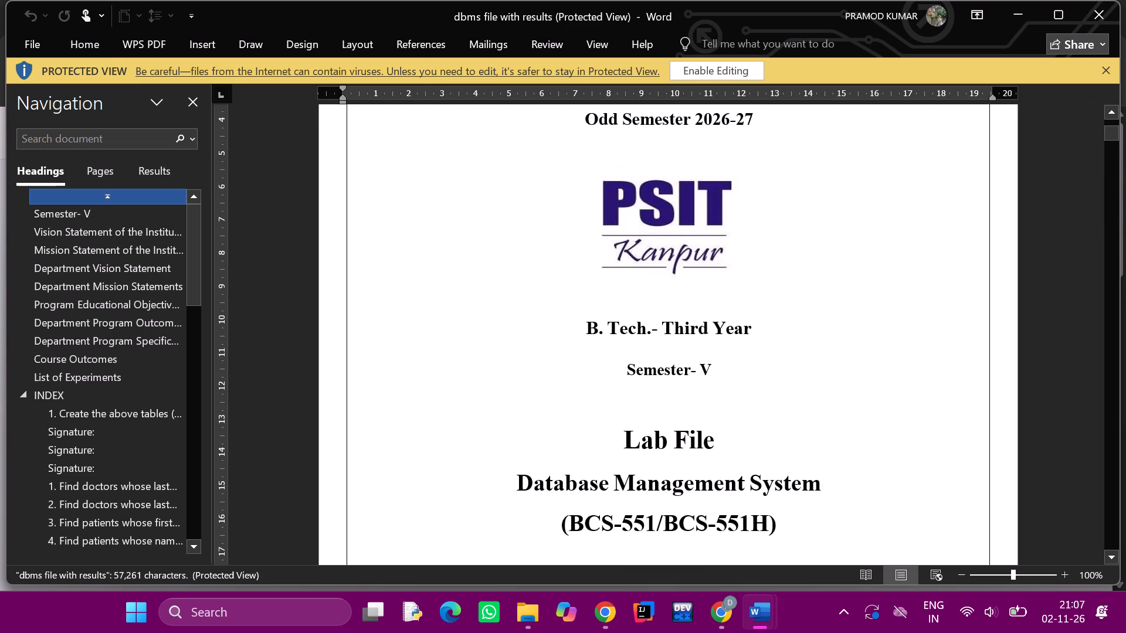
{"action": "scroll", "coordinate": [639, 270], "scroll_direction": "left", "scroll_amount": 1}
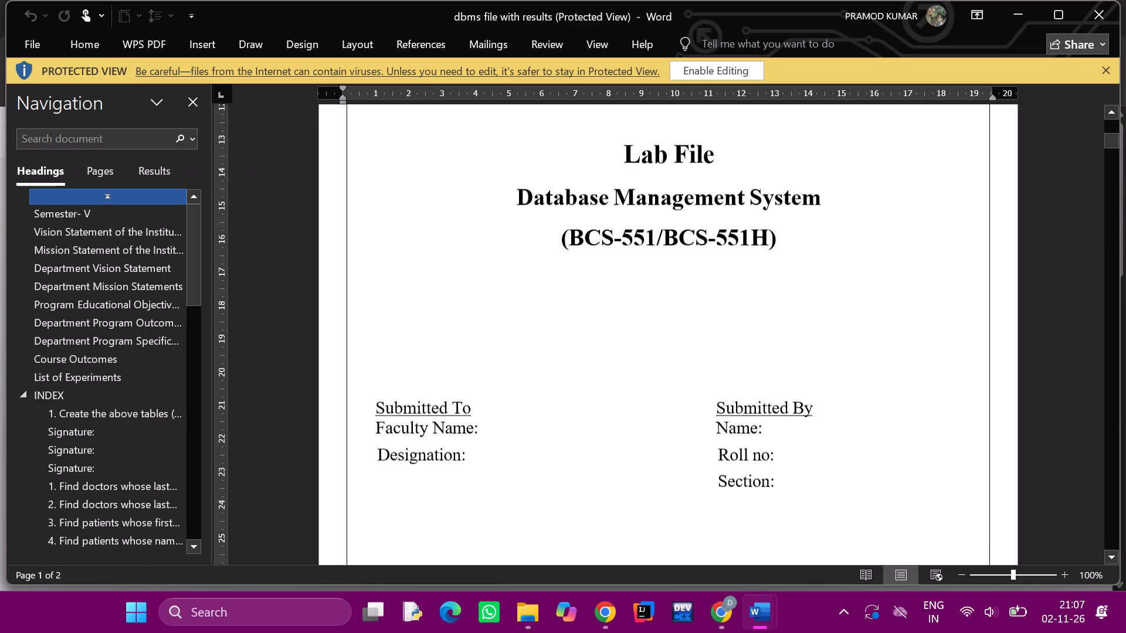
{"action": "scroll", "coordinate": [639, 270], "scroll_direction": "down", "scroll_amount": 1}
{"action": "left_click", "coordinate": [492, 401]}
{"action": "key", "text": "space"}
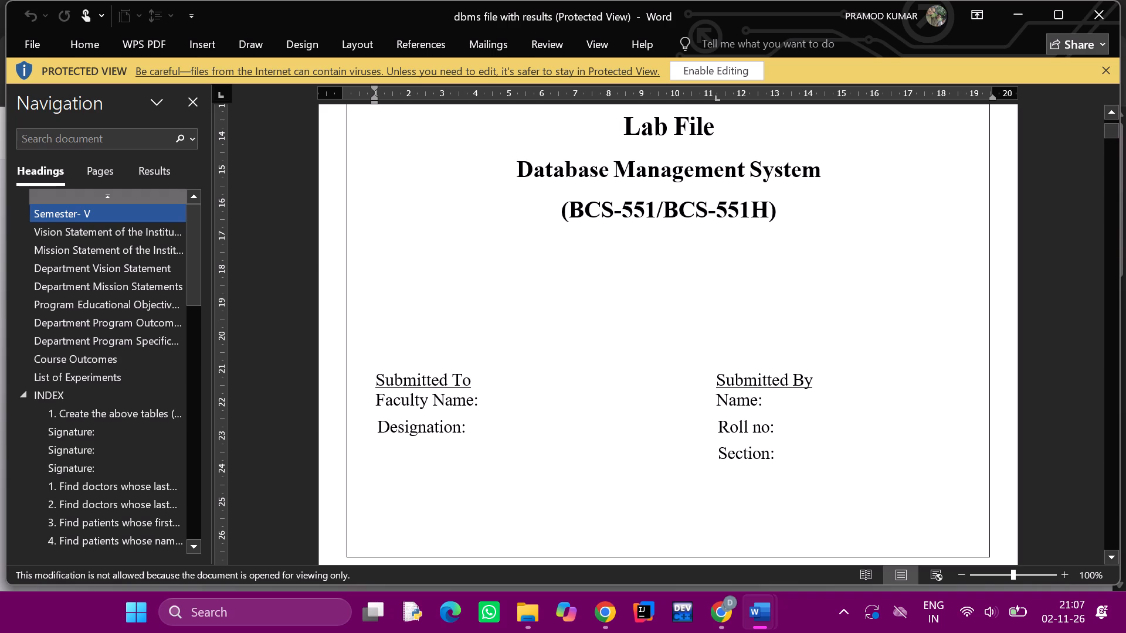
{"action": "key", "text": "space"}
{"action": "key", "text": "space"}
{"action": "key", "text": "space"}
{"action": "left_click", "coordinate": [691, 73]}
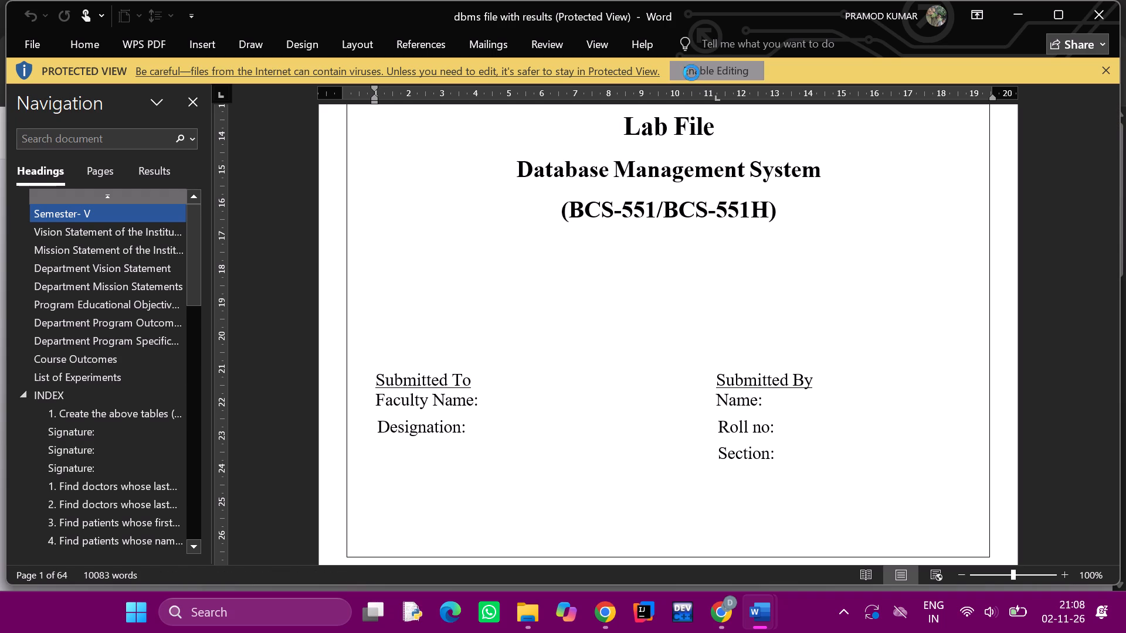
Enter the faculty member's name after Faculty Name under Submitted To on the cover page.
{"action": "scroll", "coordinate": [601, 346], "scroll_direction": "down", "scroll_amount": 7}
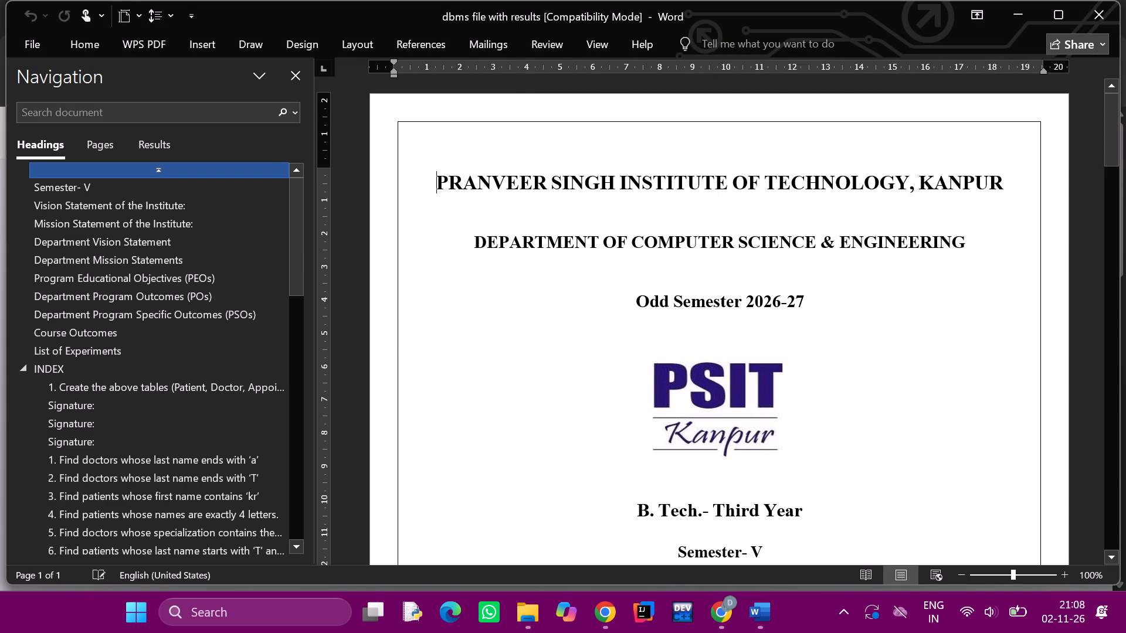
{"action": "scroll", "coordinate": [601, 346], "scroll_direction": "down", "scroll_amount": 3}
{"action": "scroll", "coordinate": [547, 373], "scroll_direction": "down", "scroll_amount": 5}
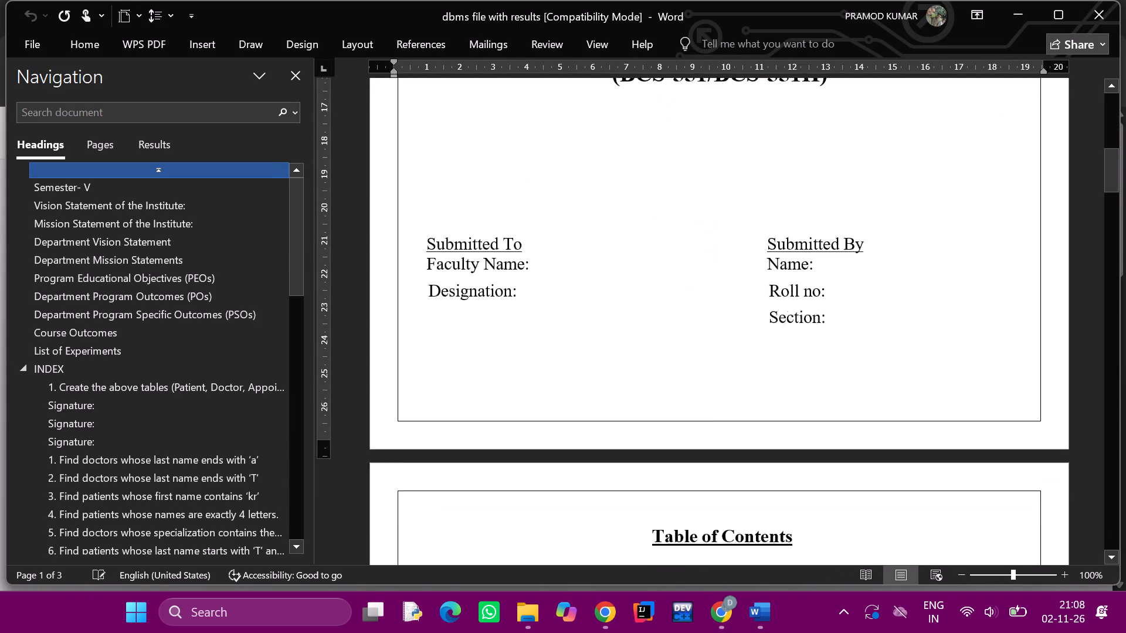
{"action": "scroll", "coordinate": [547, 373], "scroll_direction": "up", "scroll_amount": 1}
{"action": "left_click", "coordinate": [545, 258]}
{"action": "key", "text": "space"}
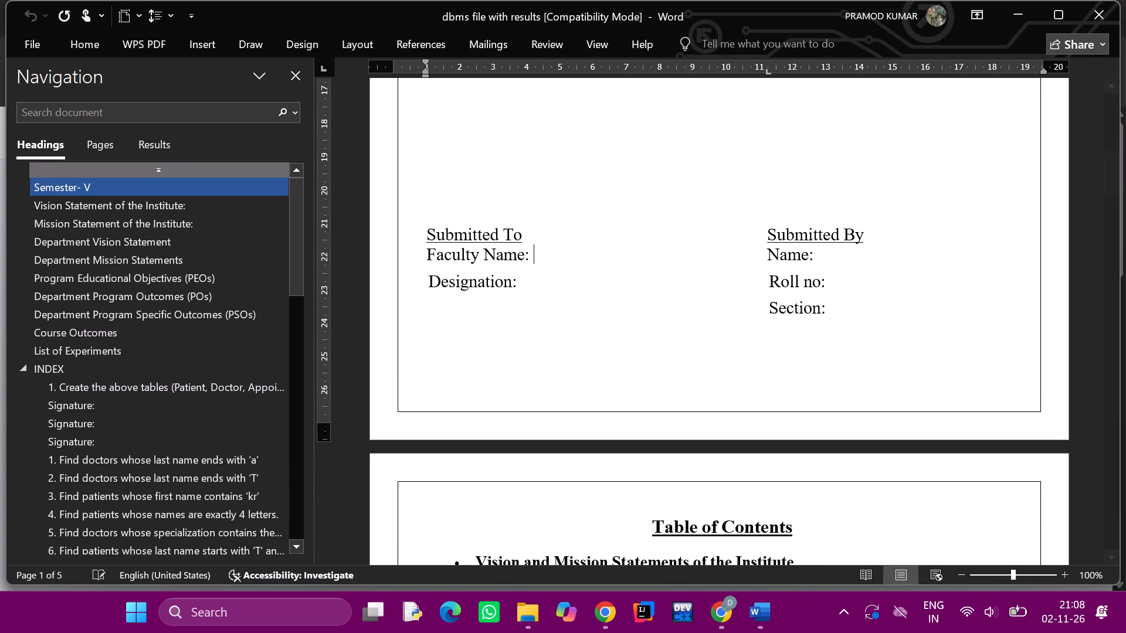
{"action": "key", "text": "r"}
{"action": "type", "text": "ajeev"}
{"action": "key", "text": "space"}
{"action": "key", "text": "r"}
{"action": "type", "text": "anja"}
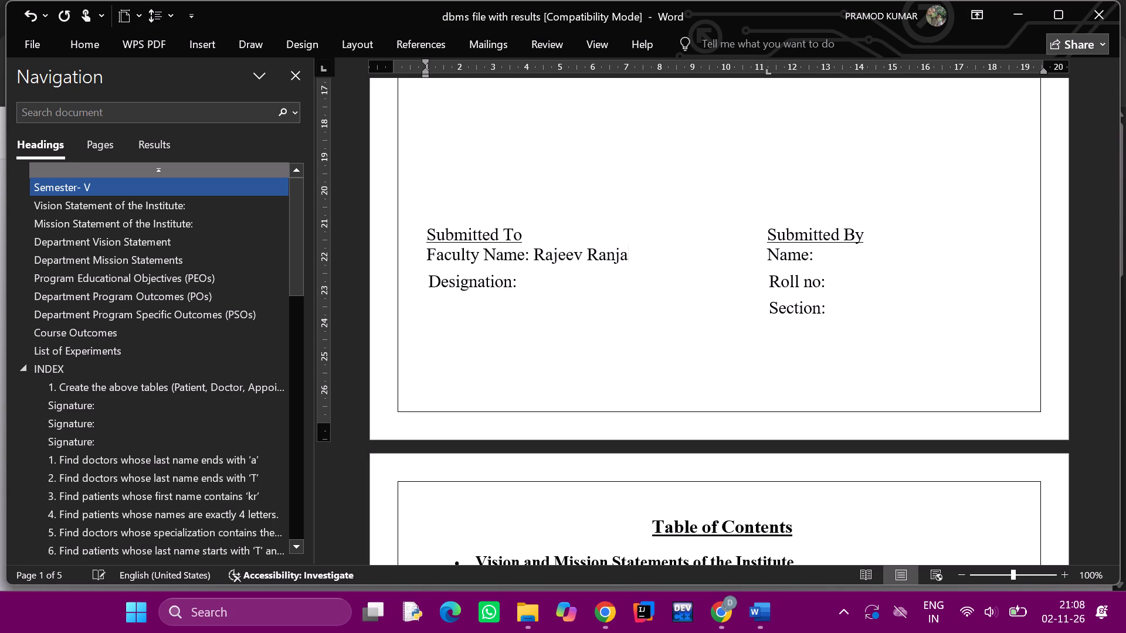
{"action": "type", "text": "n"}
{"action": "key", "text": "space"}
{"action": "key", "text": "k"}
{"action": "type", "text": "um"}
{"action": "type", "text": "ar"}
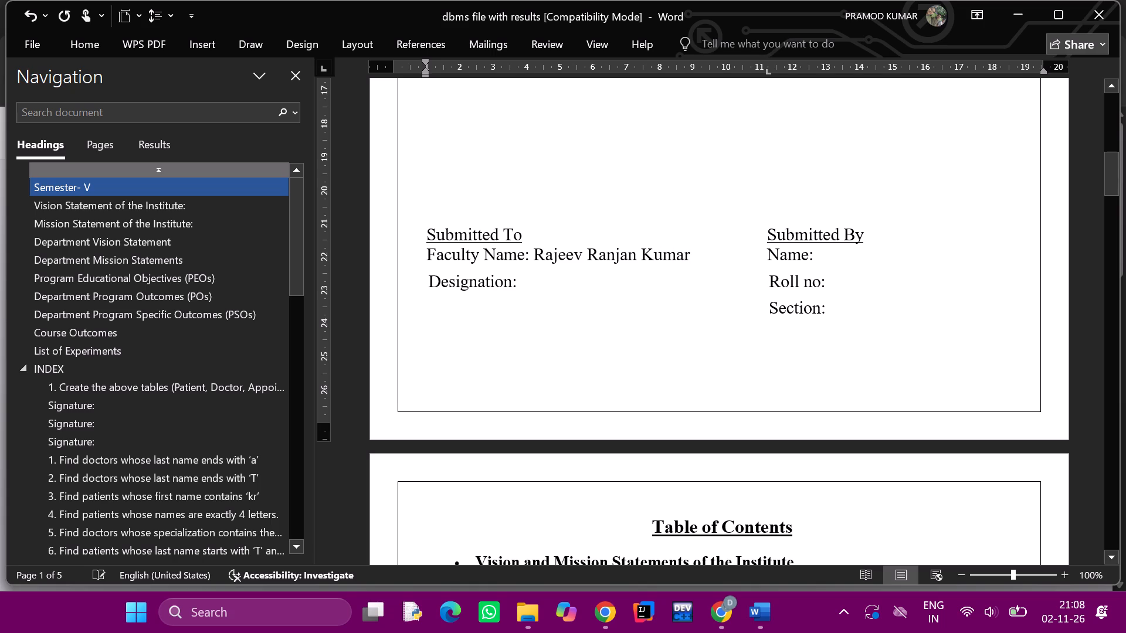
Fill in Assistant Professor as the designation, and complete the student's name and roll number under Submitted By.
{"action": "left_click", "coordinate": [527, 280]}
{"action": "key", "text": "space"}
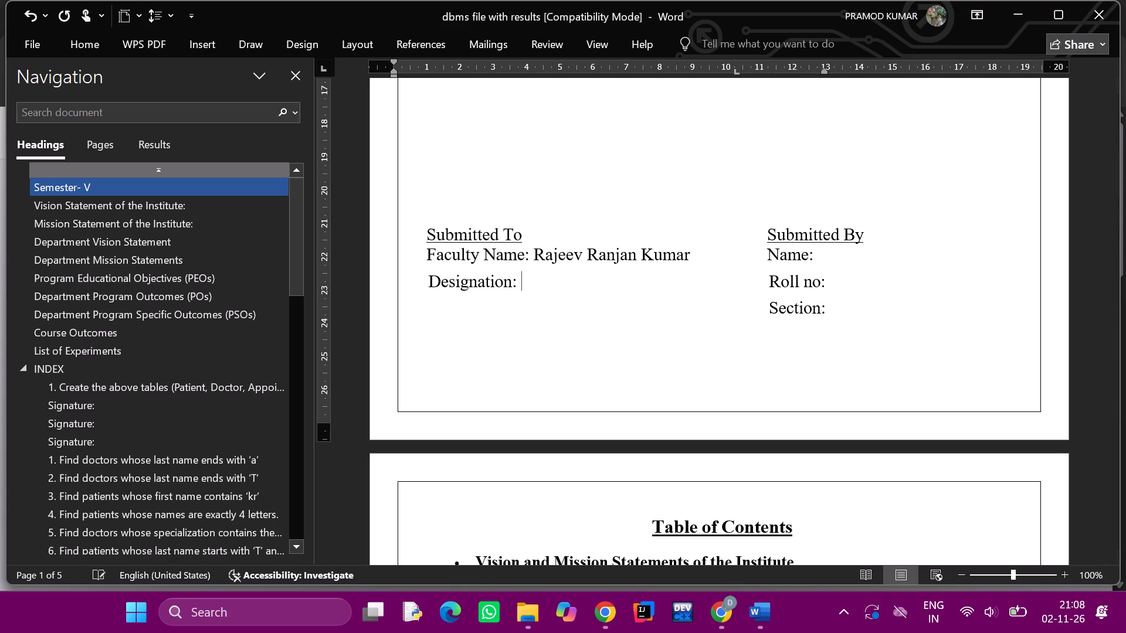
Fill in Assistant Professor as the faculty member's designation under Submitted To on the cover page.
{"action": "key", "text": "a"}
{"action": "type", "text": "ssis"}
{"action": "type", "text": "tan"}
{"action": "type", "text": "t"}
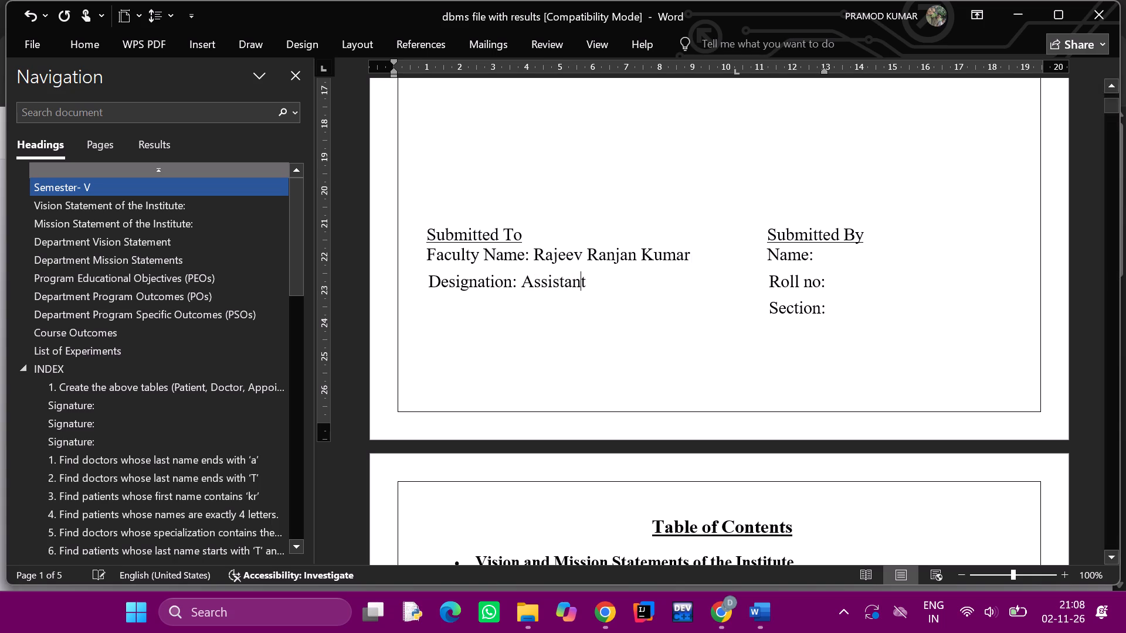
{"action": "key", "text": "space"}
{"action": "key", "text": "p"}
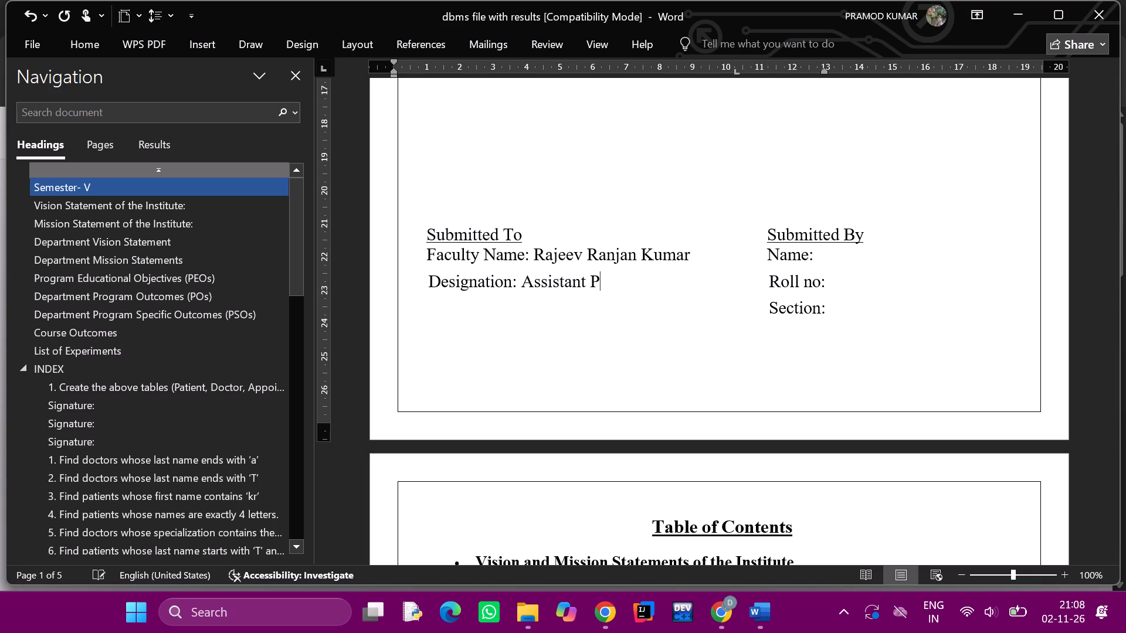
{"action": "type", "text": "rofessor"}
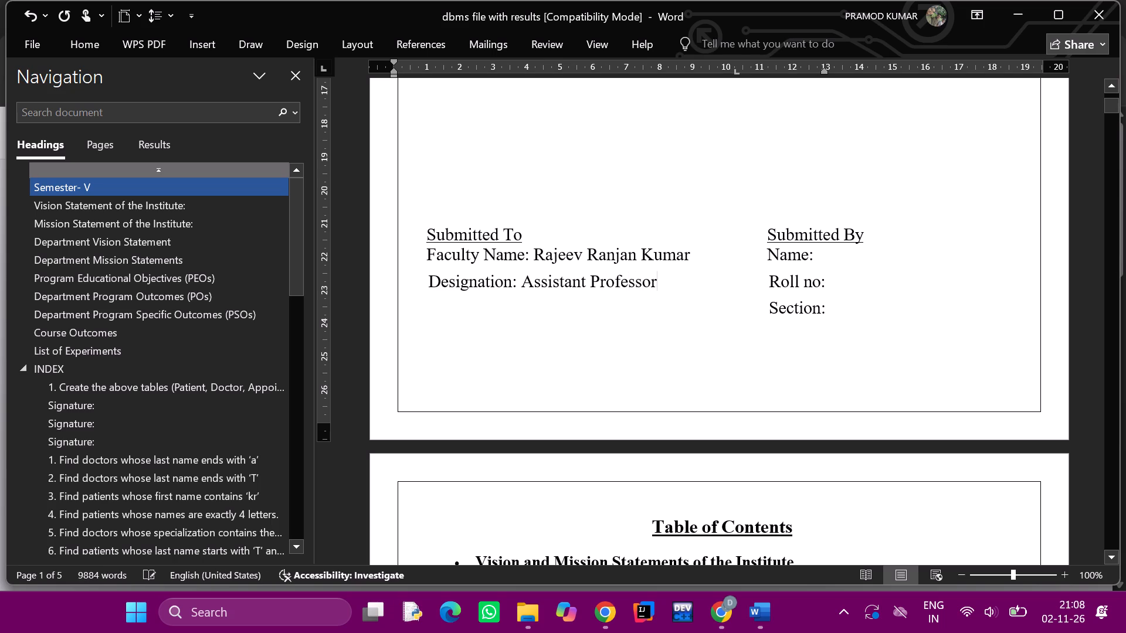
Enter the student's name after Name under Submitted By on the cover page.
{"action": "left_click", "coordinate": [822, 260]}
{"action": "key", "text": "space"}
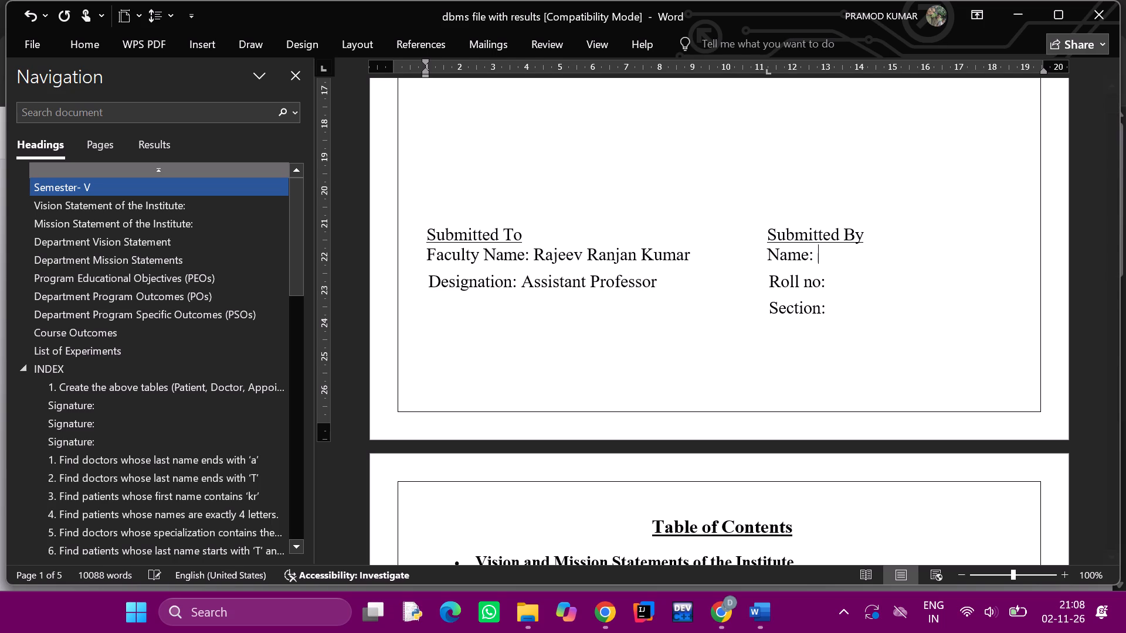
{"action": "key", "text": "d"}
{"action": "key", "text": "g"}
{"action": "key", "text": "BackSpace"}
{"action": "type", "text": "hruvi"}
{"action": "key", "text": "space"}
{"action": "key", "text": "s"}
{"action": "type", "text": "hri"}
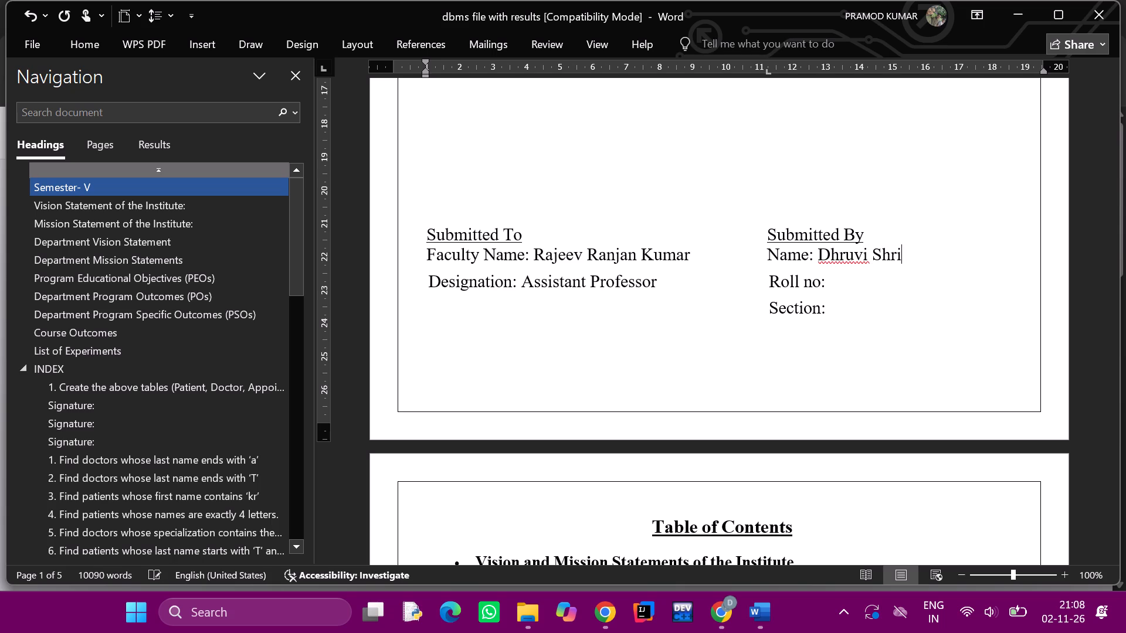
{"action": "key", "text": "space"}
Enter the student's roll number after Roll no under Submitted By.
{"action": "left_click", "coordinate": [833, 280]}
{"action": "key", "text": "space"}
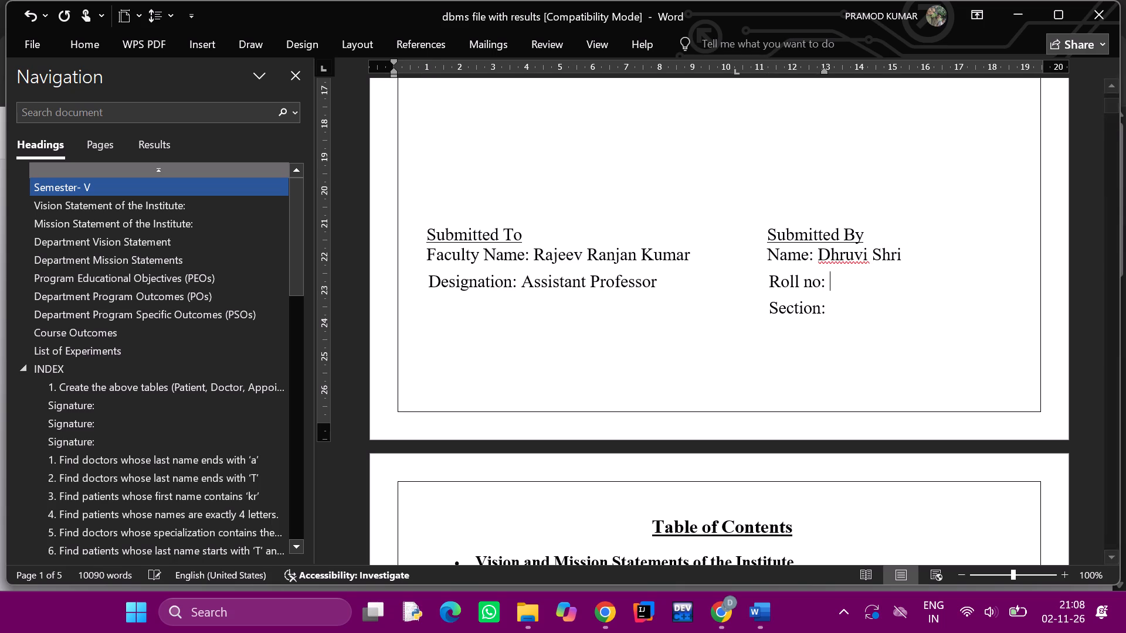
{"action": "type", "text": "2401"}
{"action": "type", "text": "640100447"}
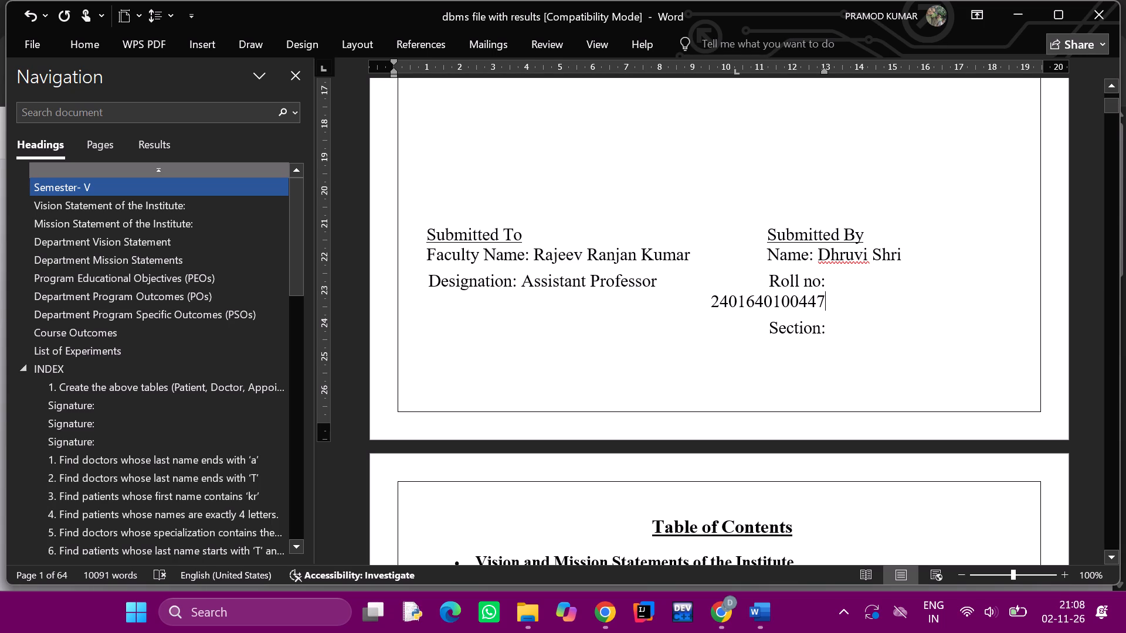
Undo the roll number entry and re-enter the student's roll number after a space on the Roll no line.
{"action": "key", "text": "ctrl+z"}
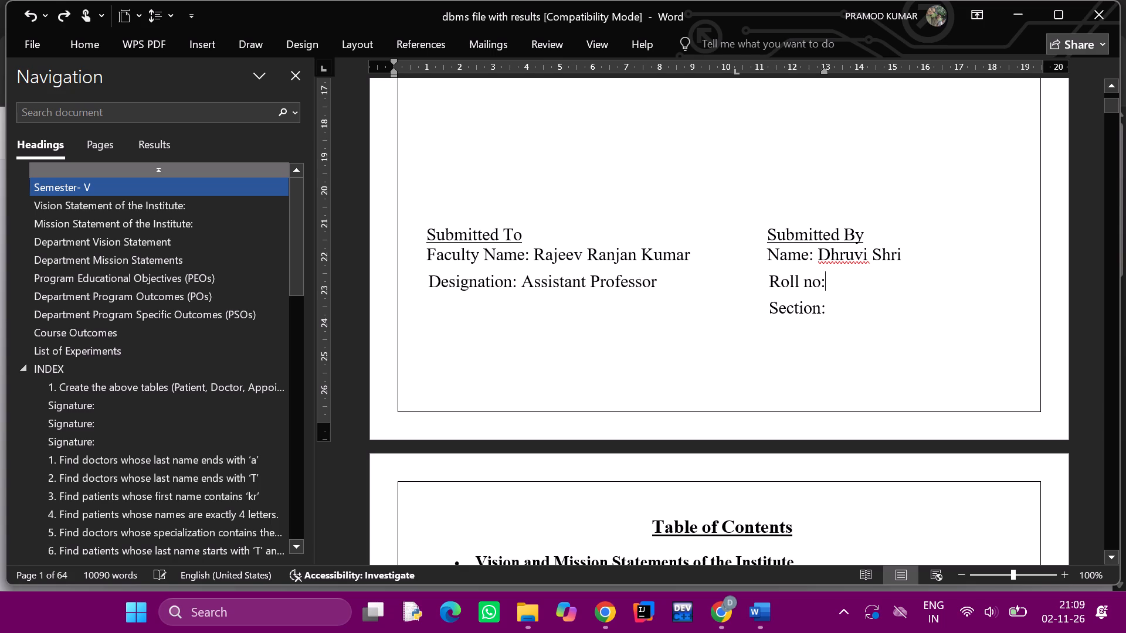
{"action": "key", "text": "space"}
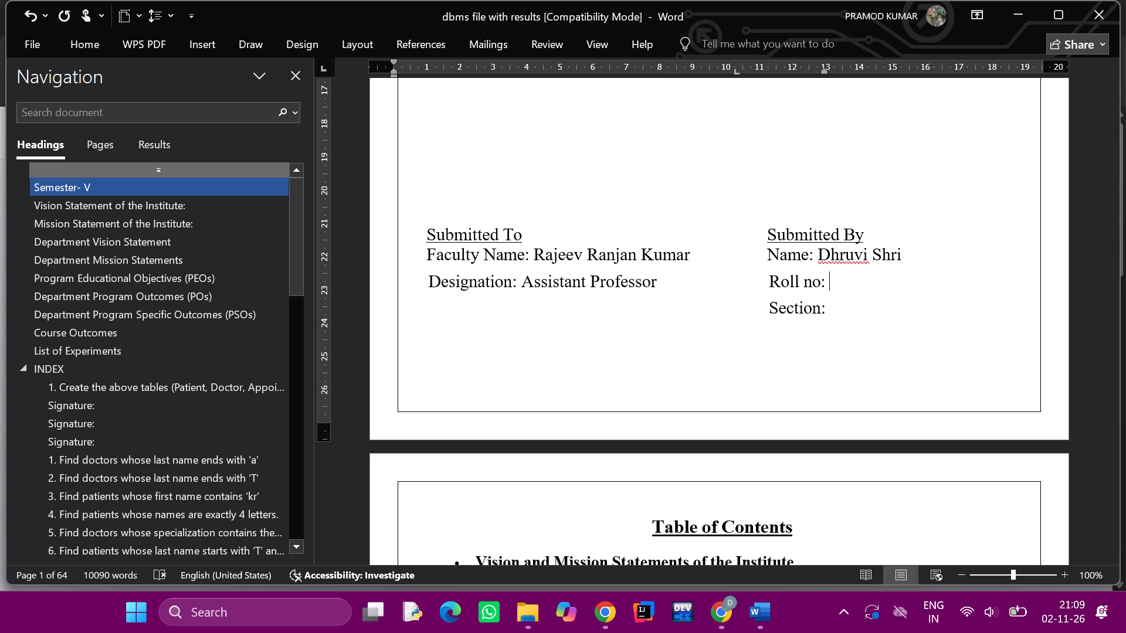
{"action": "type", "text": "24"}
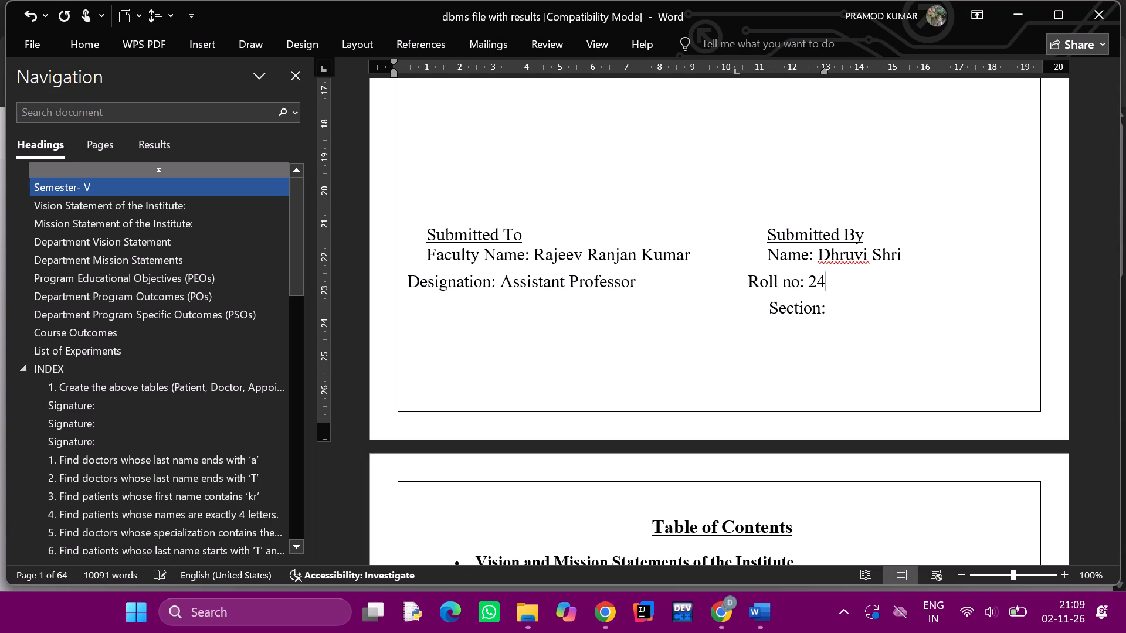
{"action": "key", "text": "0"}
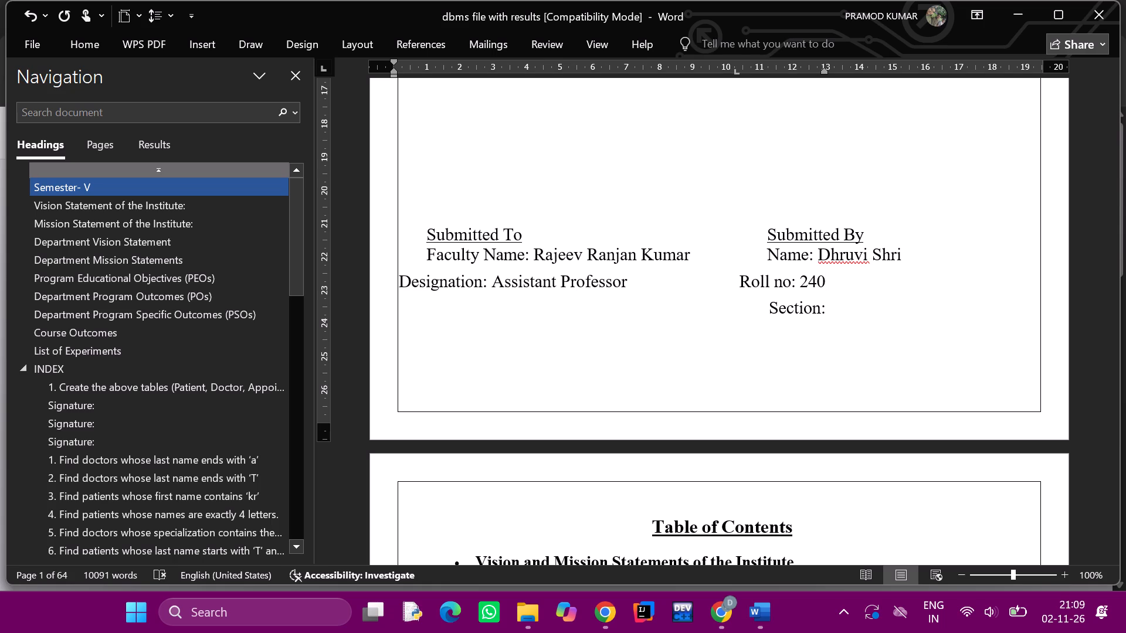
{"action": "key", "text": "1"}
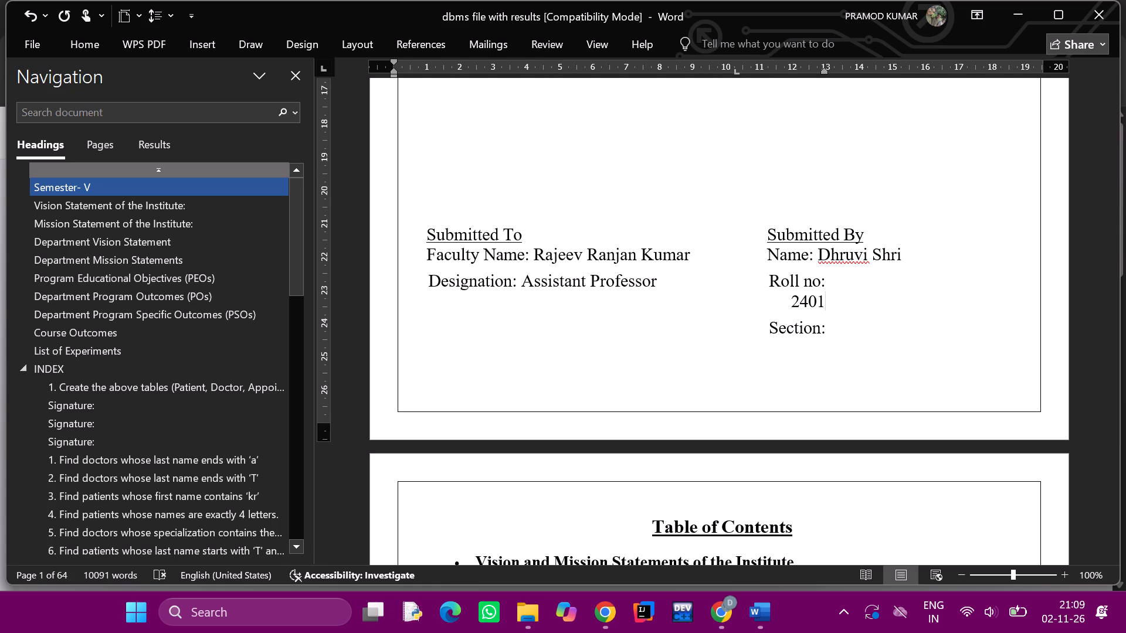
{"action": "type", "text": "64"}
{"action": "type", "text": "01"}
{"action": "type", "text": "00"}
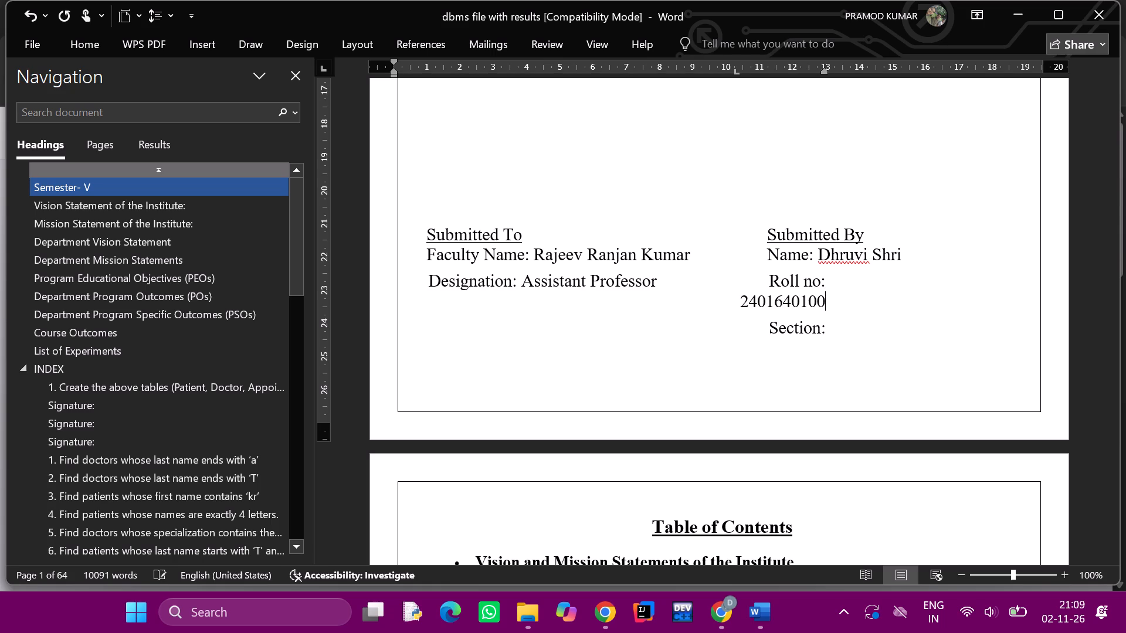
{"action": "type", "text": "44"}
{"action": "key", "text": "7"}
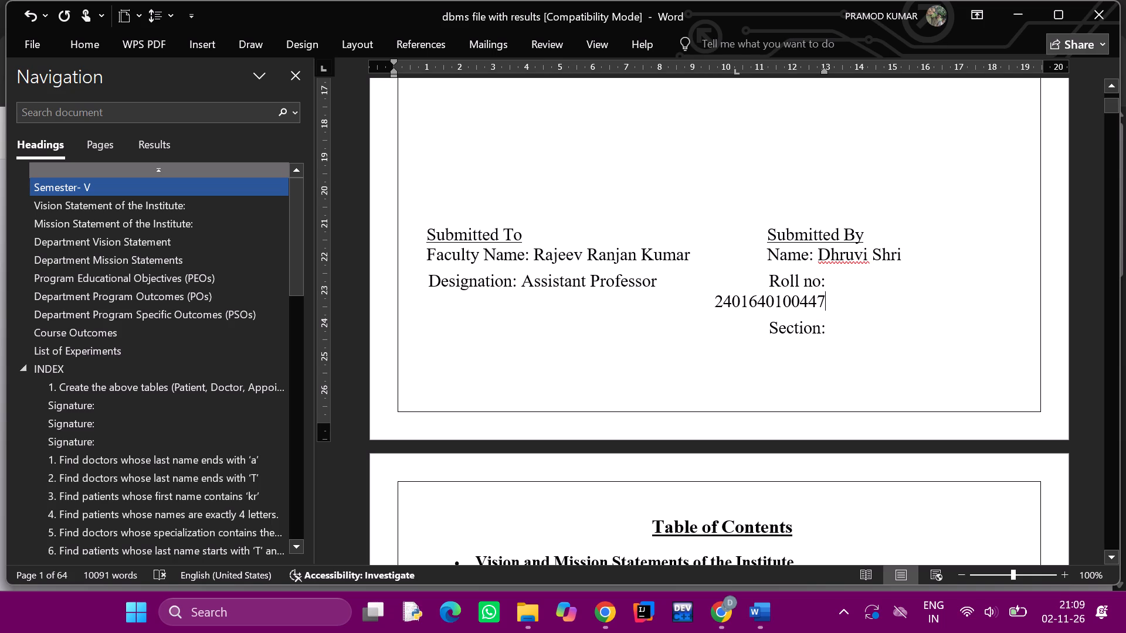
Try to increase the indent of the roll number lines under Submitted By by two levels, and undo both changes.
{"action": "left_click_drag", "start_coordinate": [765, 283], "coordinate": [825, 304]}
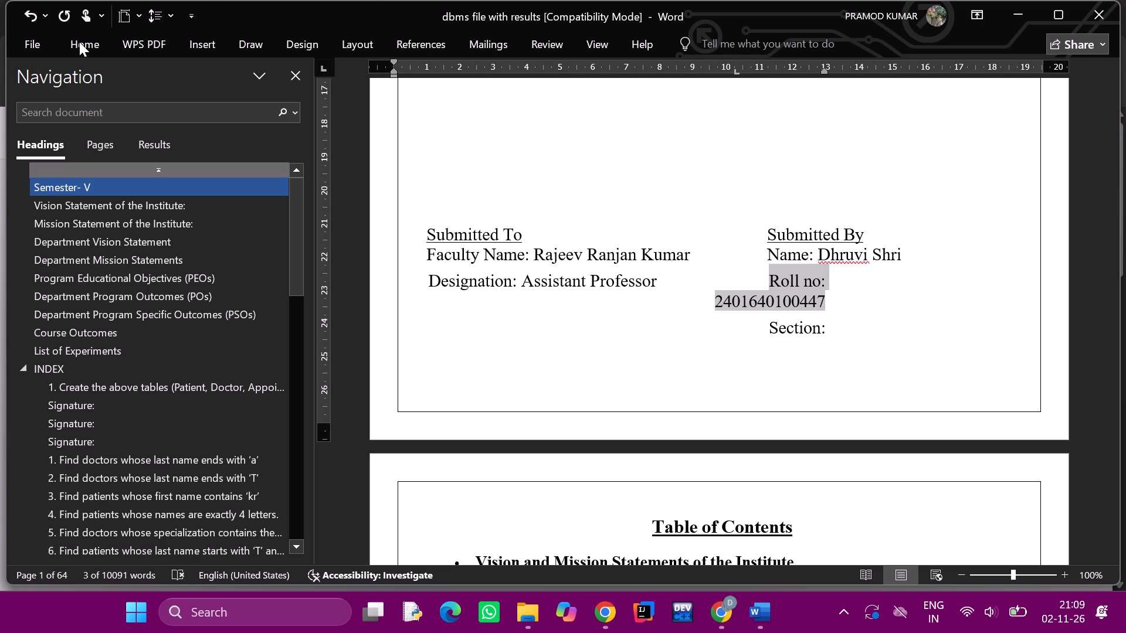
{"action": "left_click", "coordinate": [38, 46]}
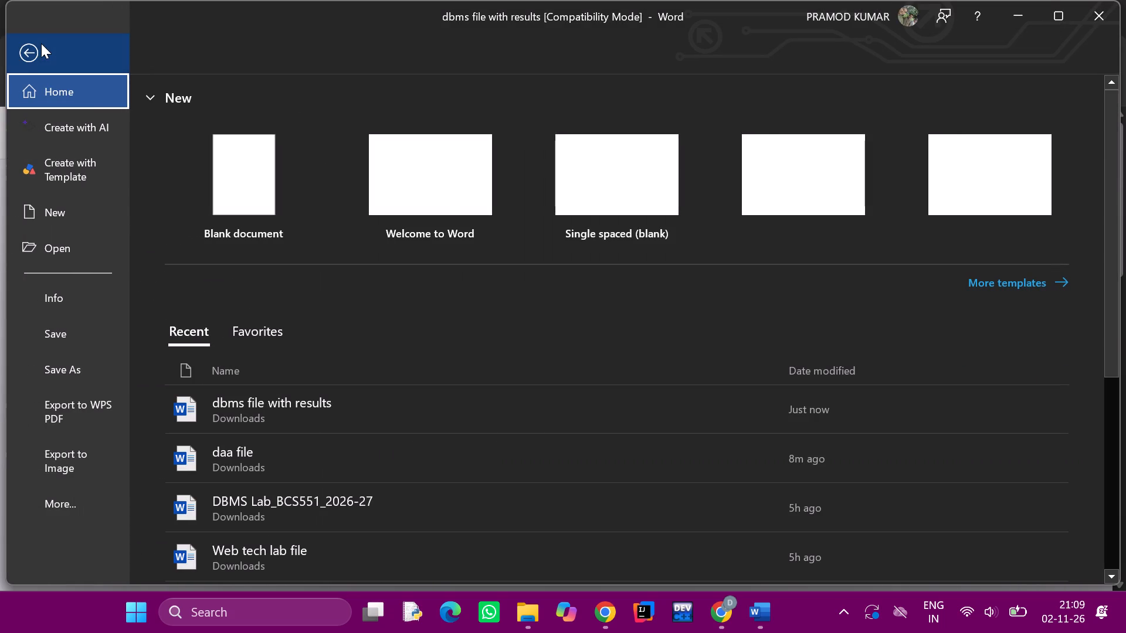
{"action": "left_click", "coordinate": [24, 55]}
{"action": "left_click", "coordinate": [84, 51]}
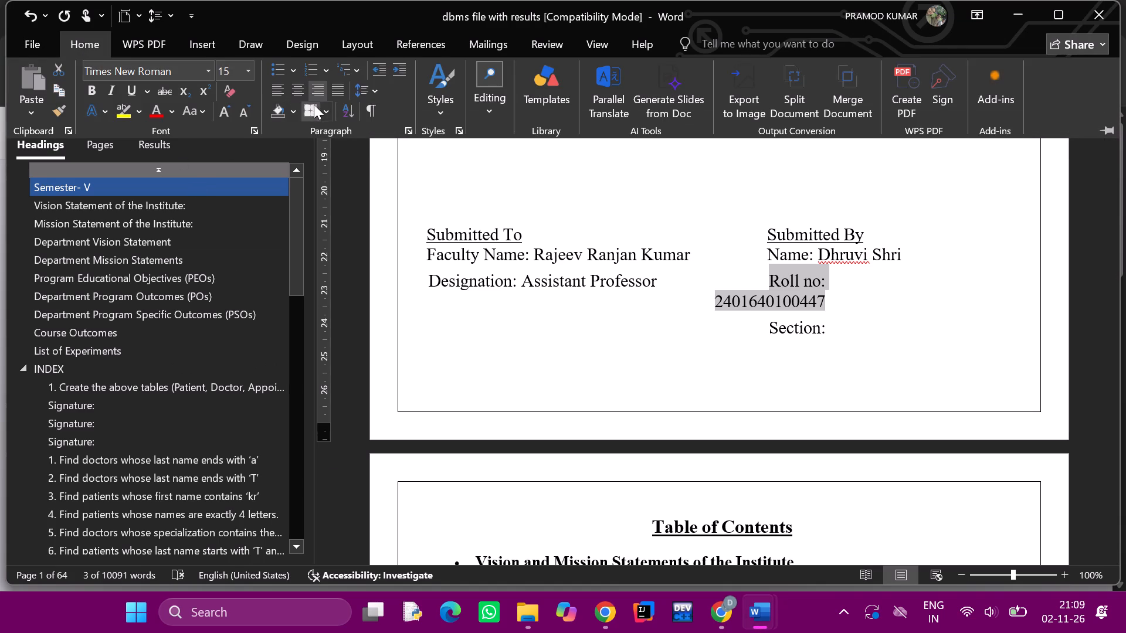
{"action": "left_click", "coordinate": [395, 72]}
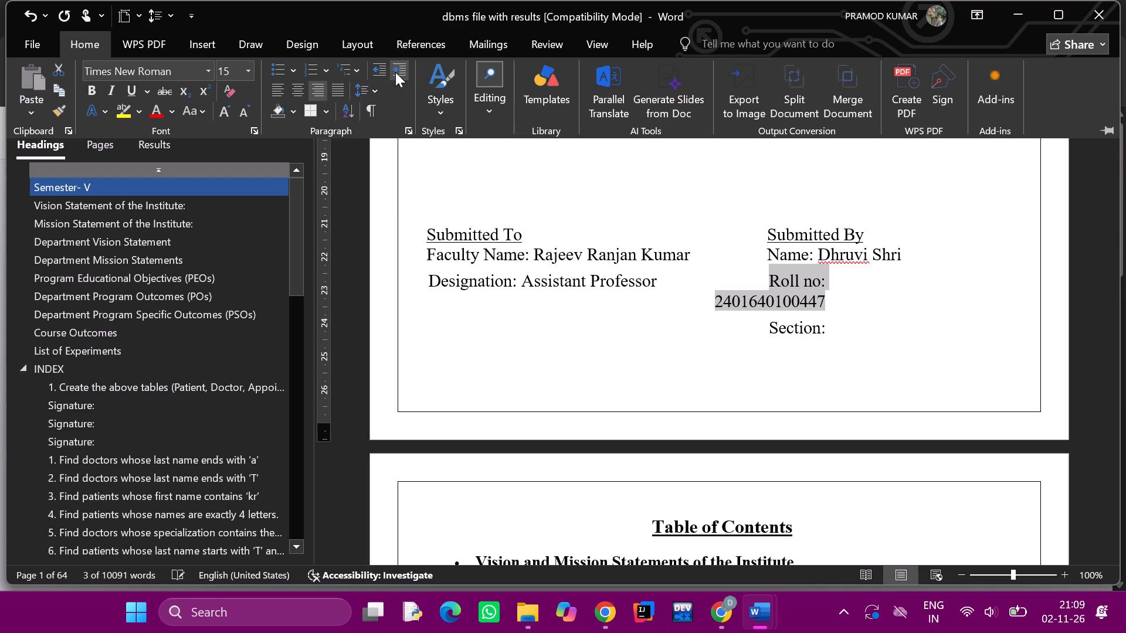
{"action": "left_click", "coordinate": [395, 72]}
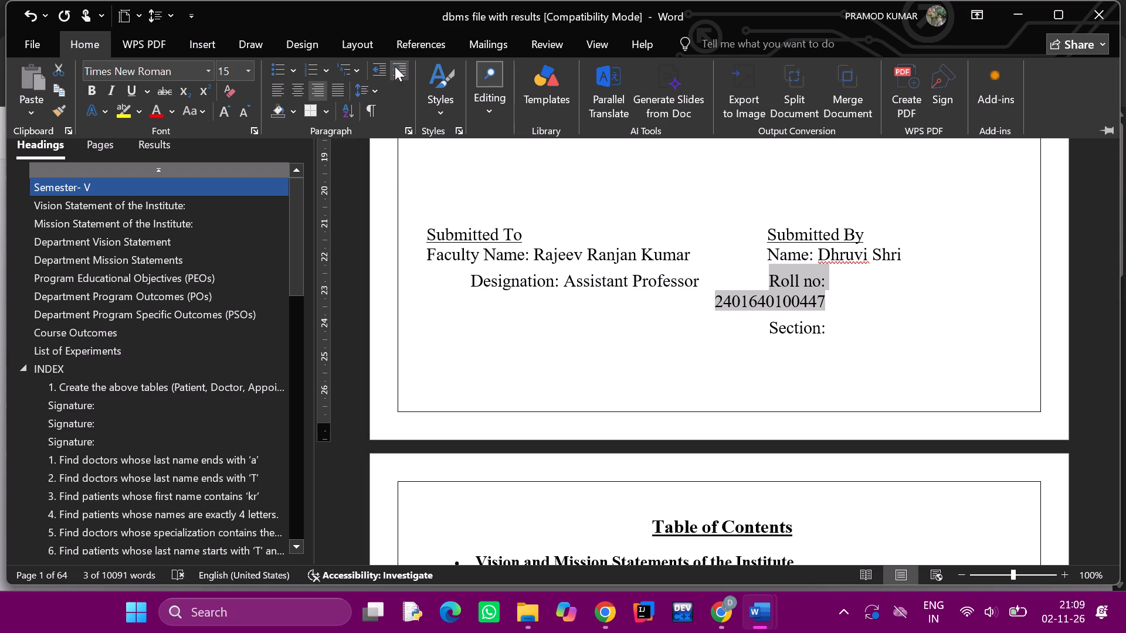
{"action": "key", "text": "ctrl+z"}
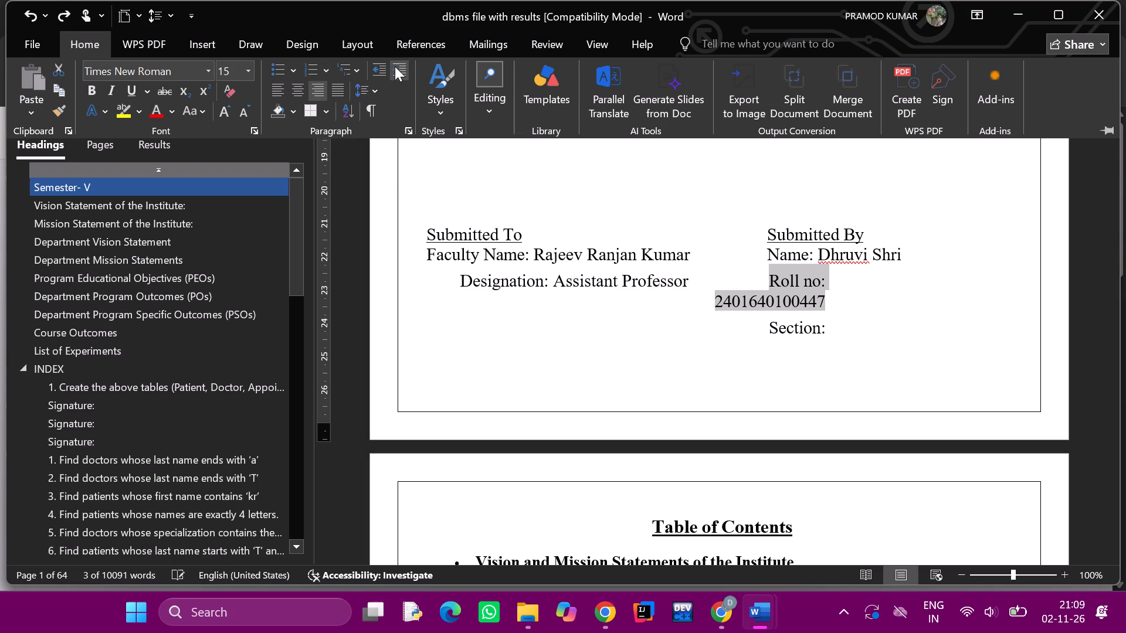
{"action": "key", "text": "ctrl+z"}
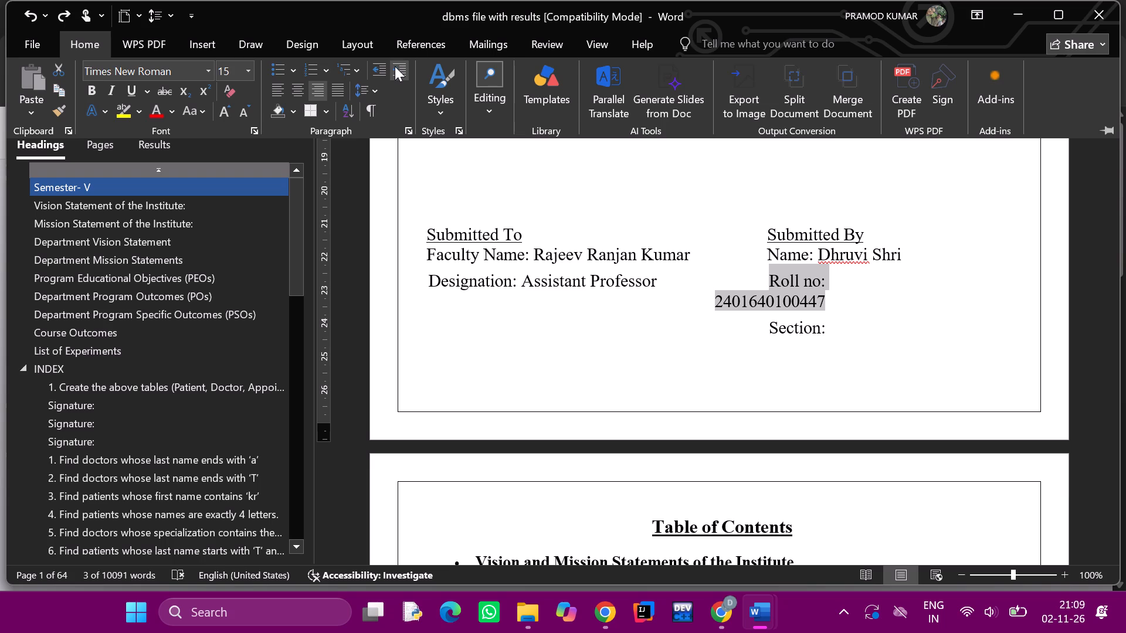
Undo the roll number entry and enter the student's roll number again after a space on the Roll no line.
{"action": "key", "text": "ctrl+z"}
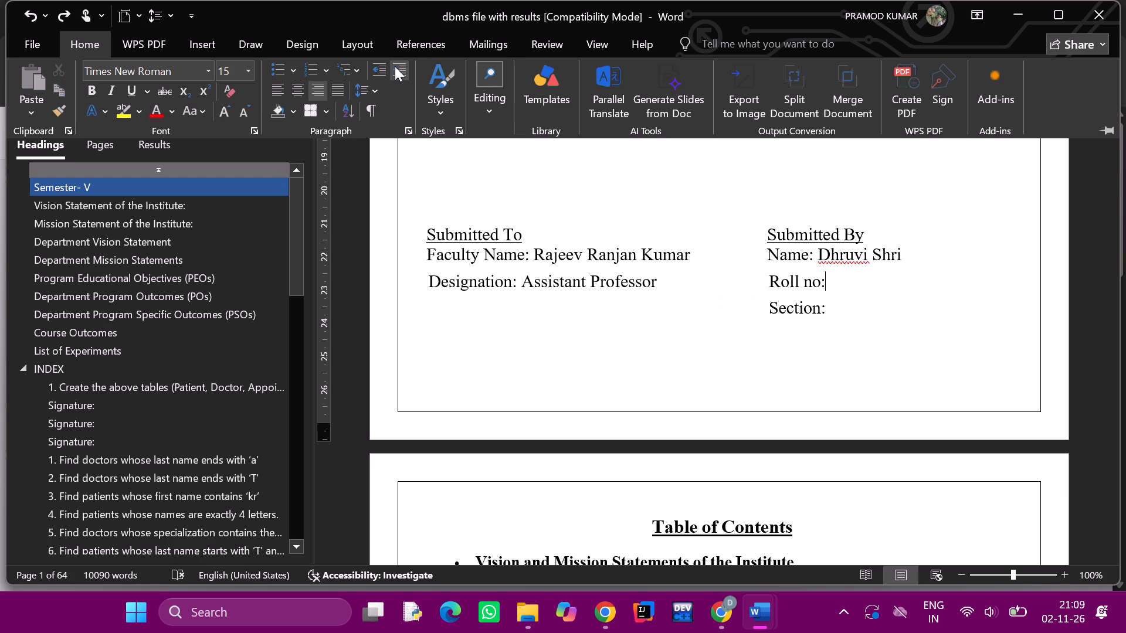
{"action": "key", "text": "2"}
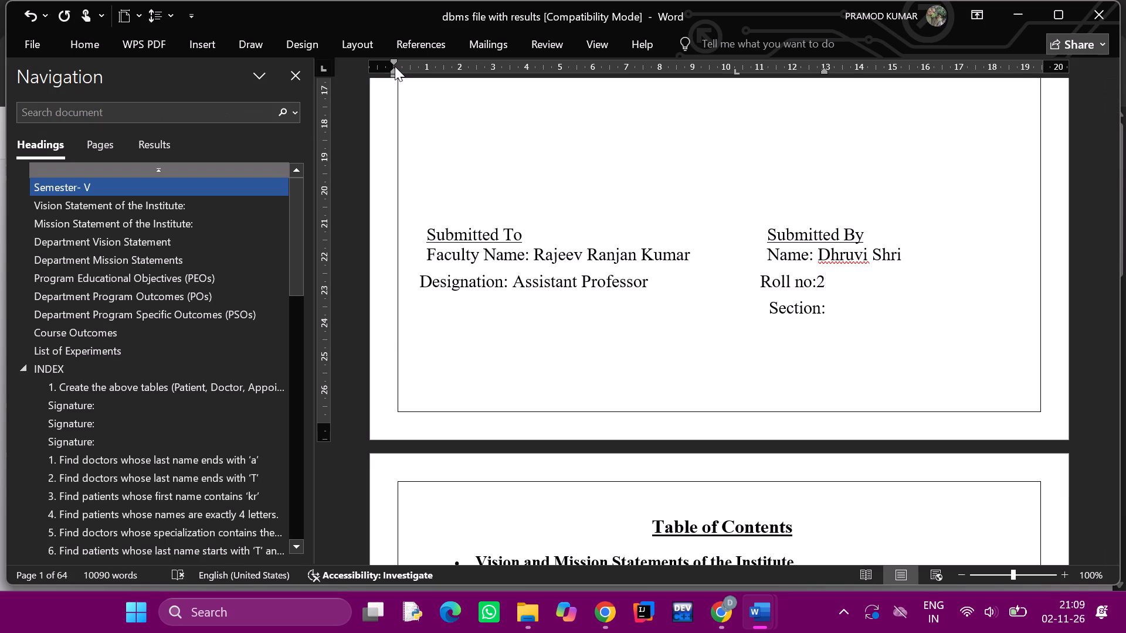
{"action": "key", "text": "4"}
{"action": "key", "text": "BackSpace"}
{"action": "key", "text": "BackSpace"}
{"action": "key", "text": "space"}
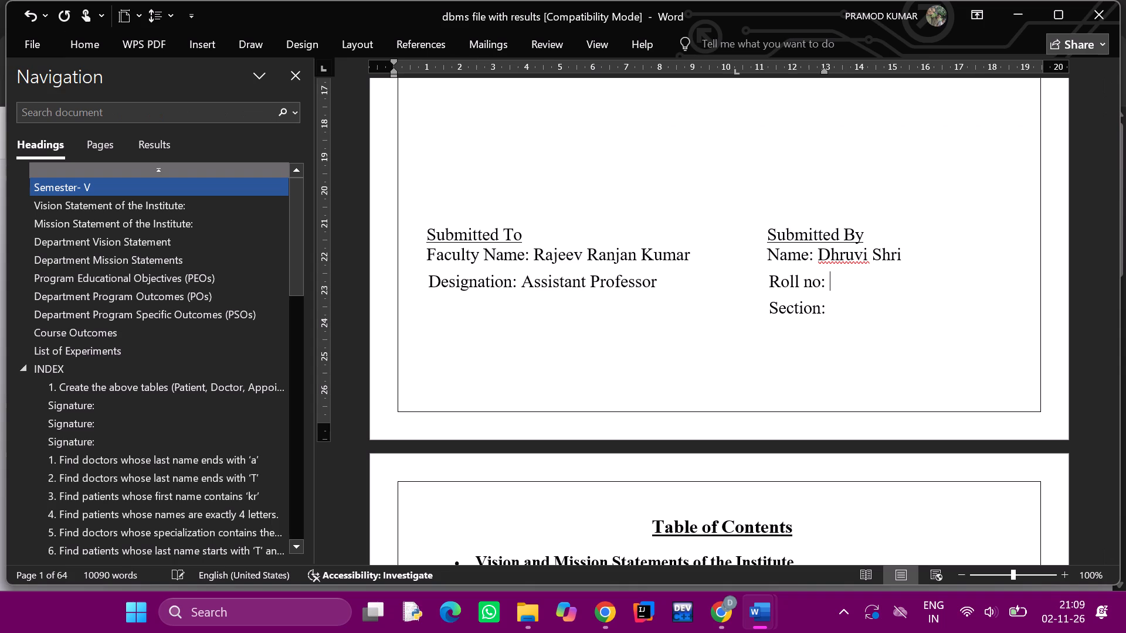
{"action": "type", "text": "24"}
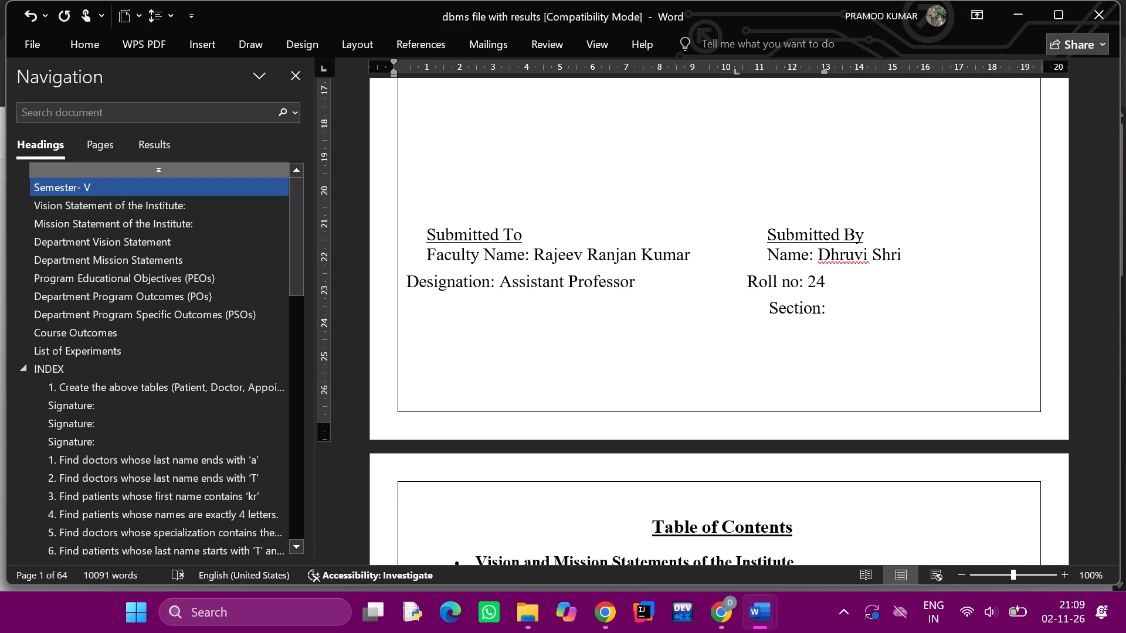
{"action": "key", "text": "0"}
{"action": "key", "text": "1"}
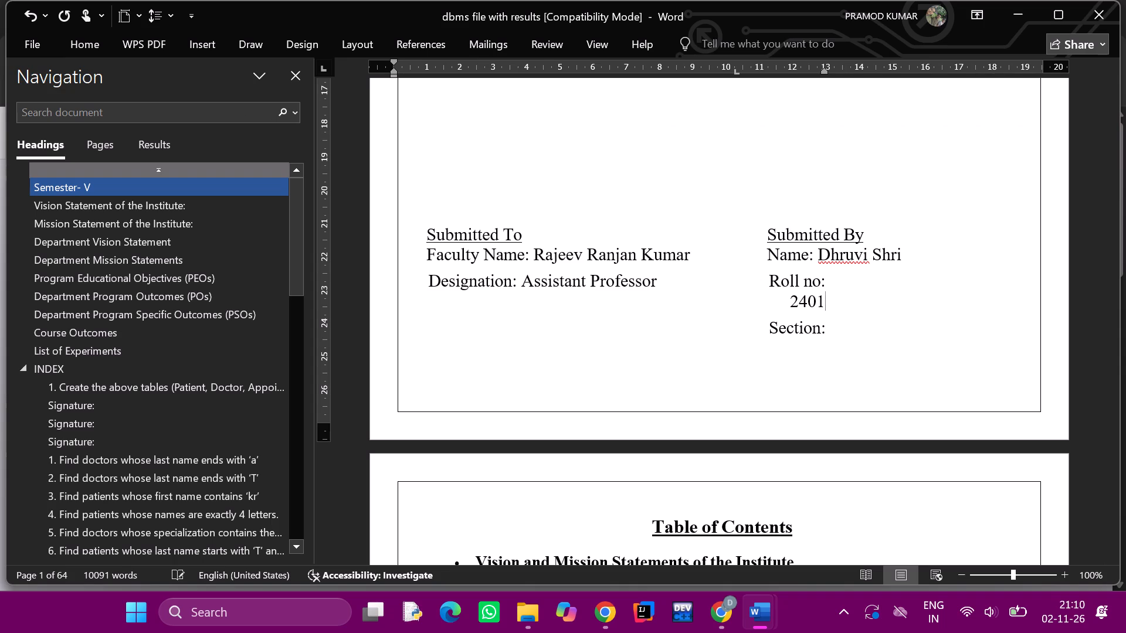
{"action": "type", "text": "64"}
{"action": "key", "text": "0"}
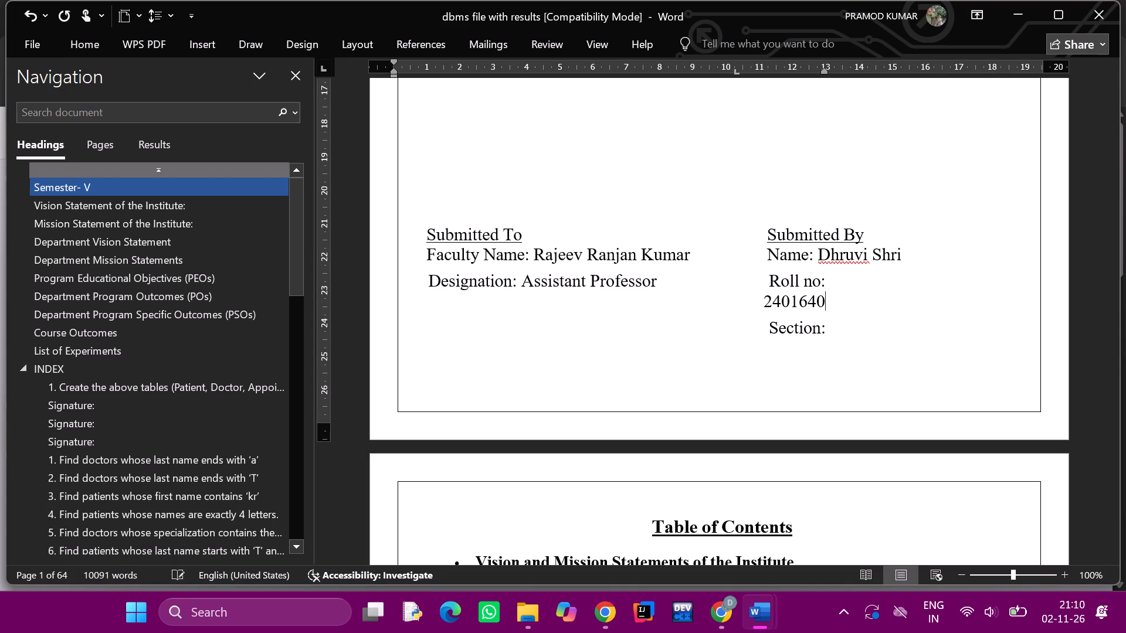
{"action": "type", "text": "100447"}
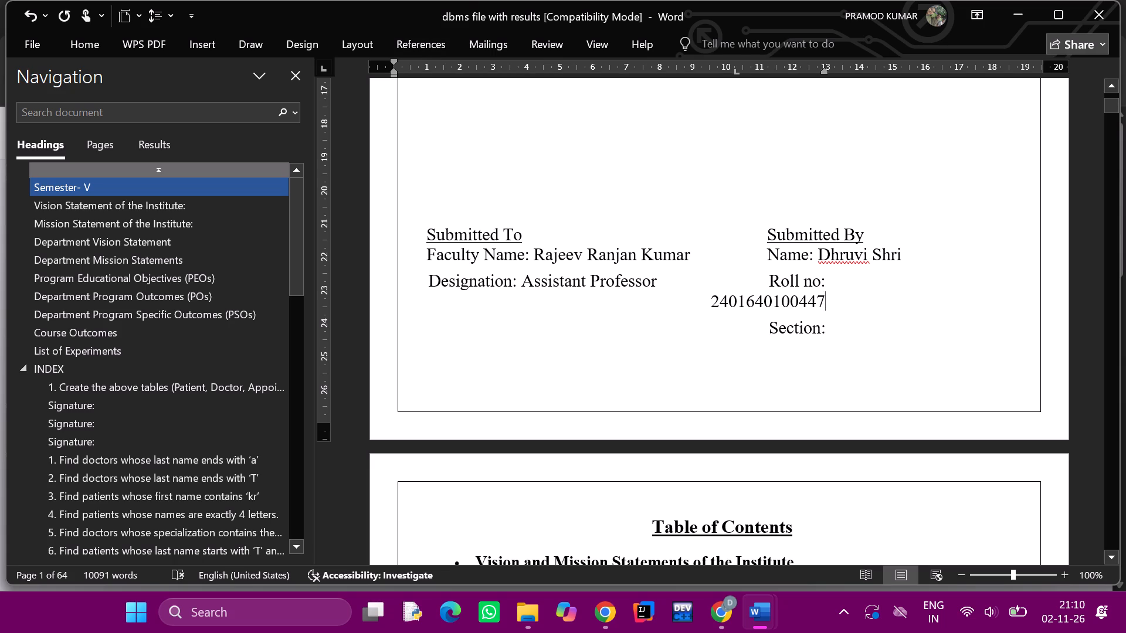
Check the layout of the cover page, table of contents, course outcomes, experiment list, index and first experiment pages.
{"action": "scroll", "coordinate": [838, 376], "scroll_direction": "up", "scroll_amount": 2}
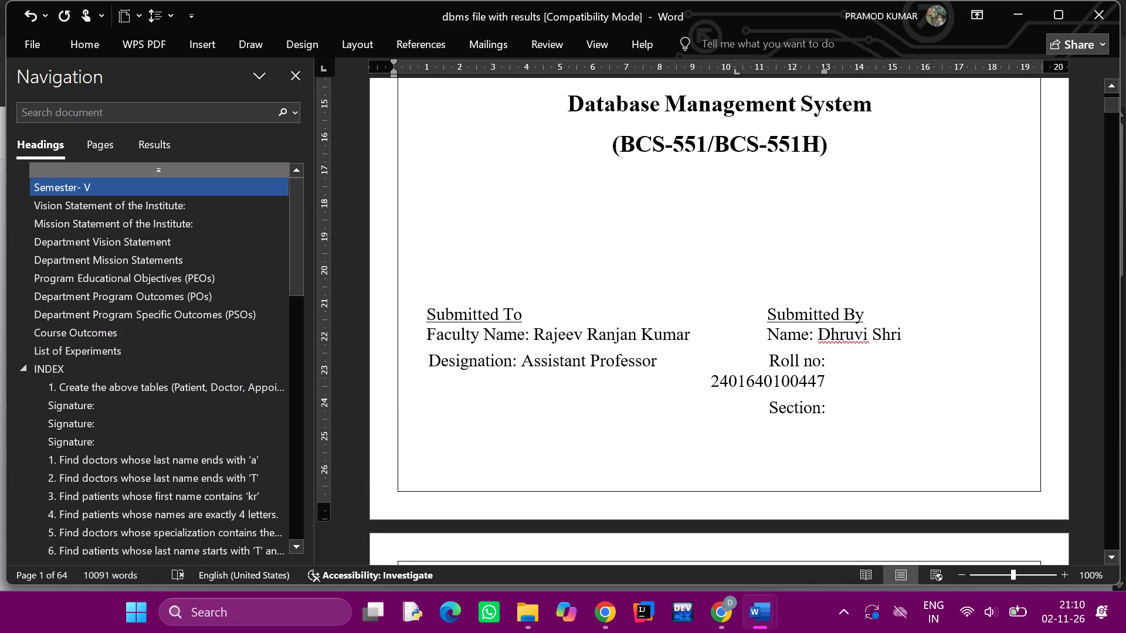
{"action": "scroll", "coordinate": [838, 376], "scroll_direction": "up", "scroll_amount": 1}
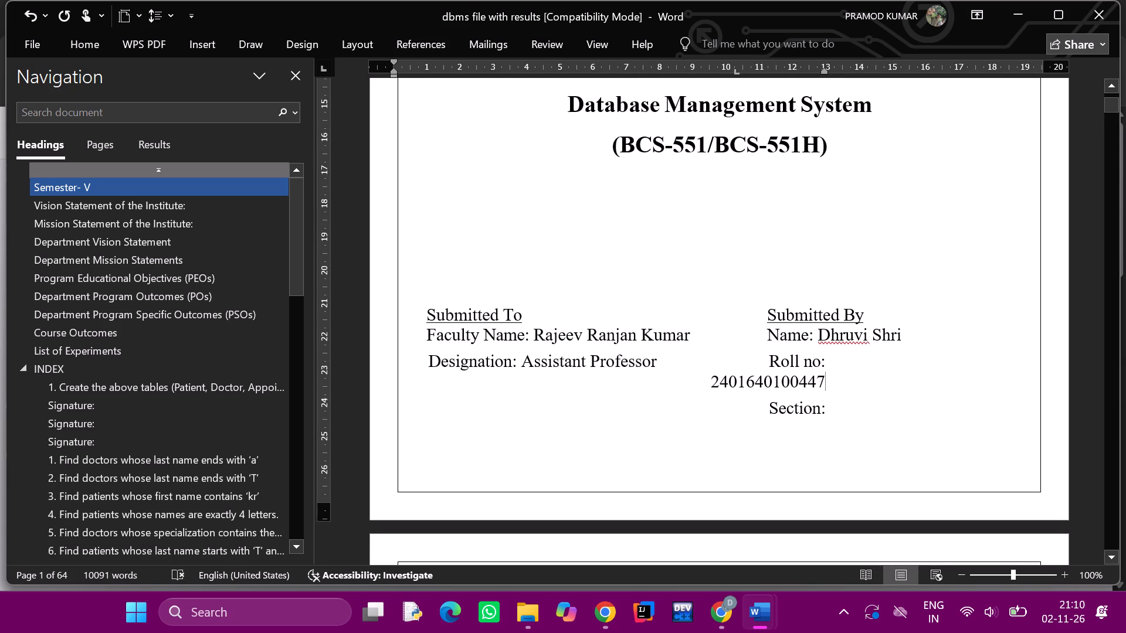
{"action": "scroll", "coordinate": [838, 376], "scroll_direction": "up", "scroll_amount": 1}
{"action": "scroll", "coordinate": [838, 376], "scroll_direction": "down", "scroll_amount": 1}
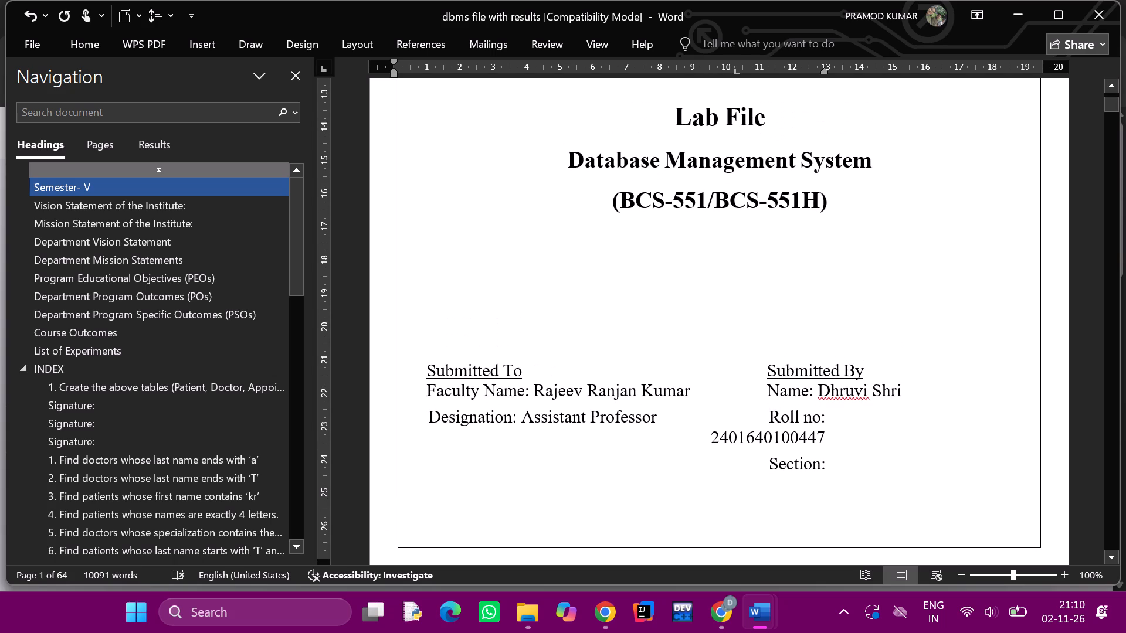
{"action": "scroll", "coordinate": [838, 376], "scroll_direction": "down", "scroll_amount": 2}
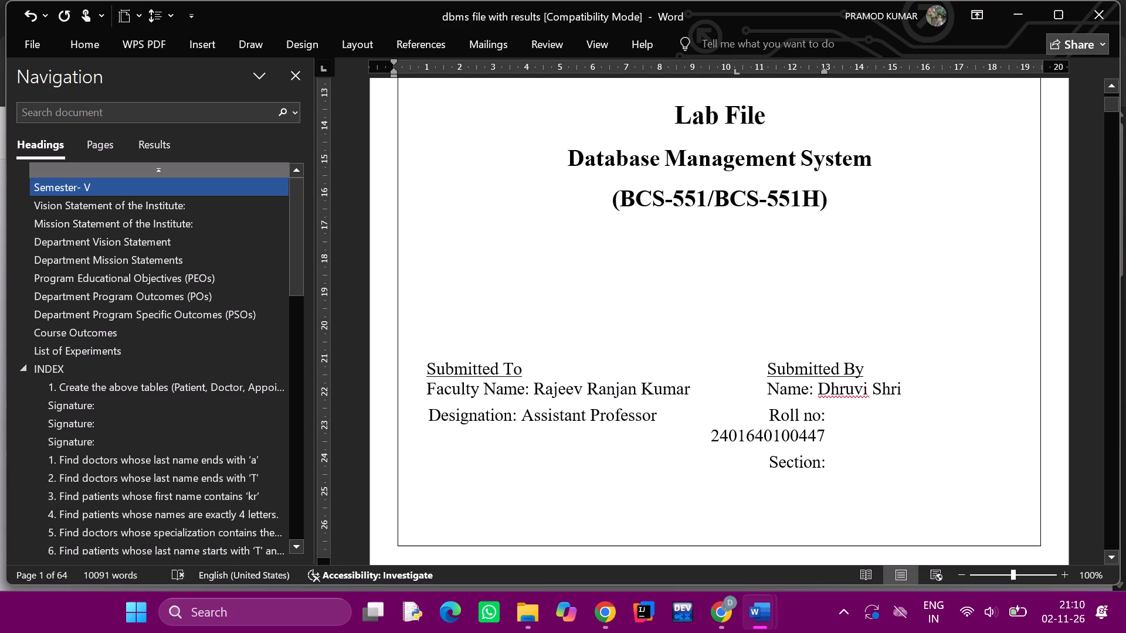
{"action": "scroll", "coordinate": [838, 376], "scroll_direction": "down", "scroll_amount": 1}
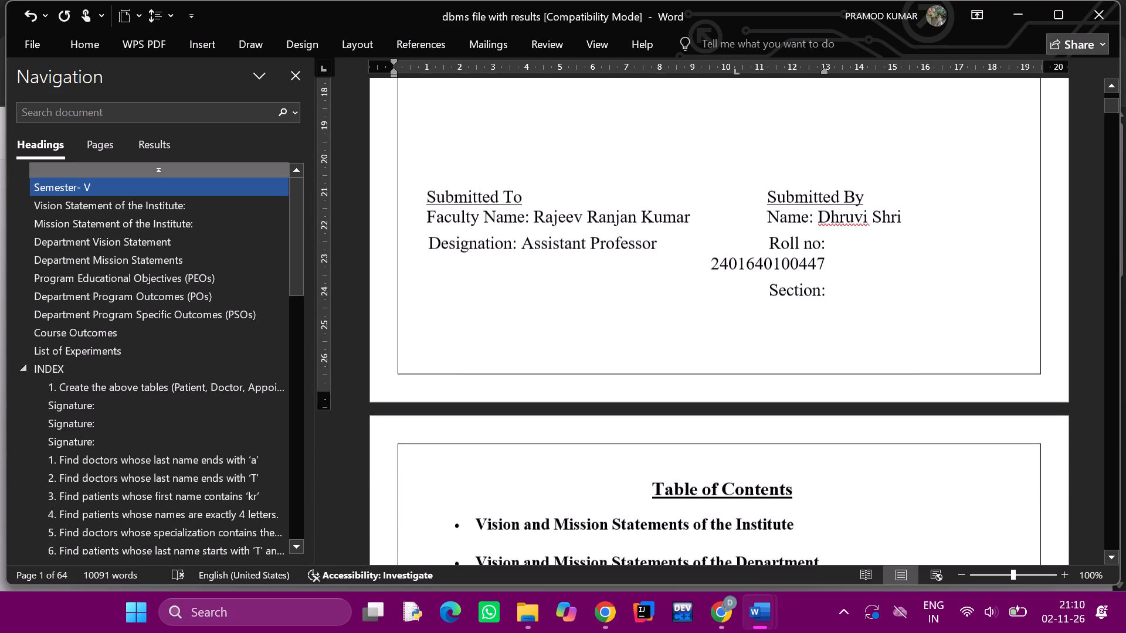
{"action": "scroll", "coordinate": [838, 376], "scroll_direction": "down", "scroll_amount": 3}
{"action": "scroll", "coordinate": [838, 376], "scroll_direction": "up", "scroll_amount": 3}
{"action": "scroll", "coordinate": [838, 376], "scroll_direction": "down", "scroll_amount": 2}
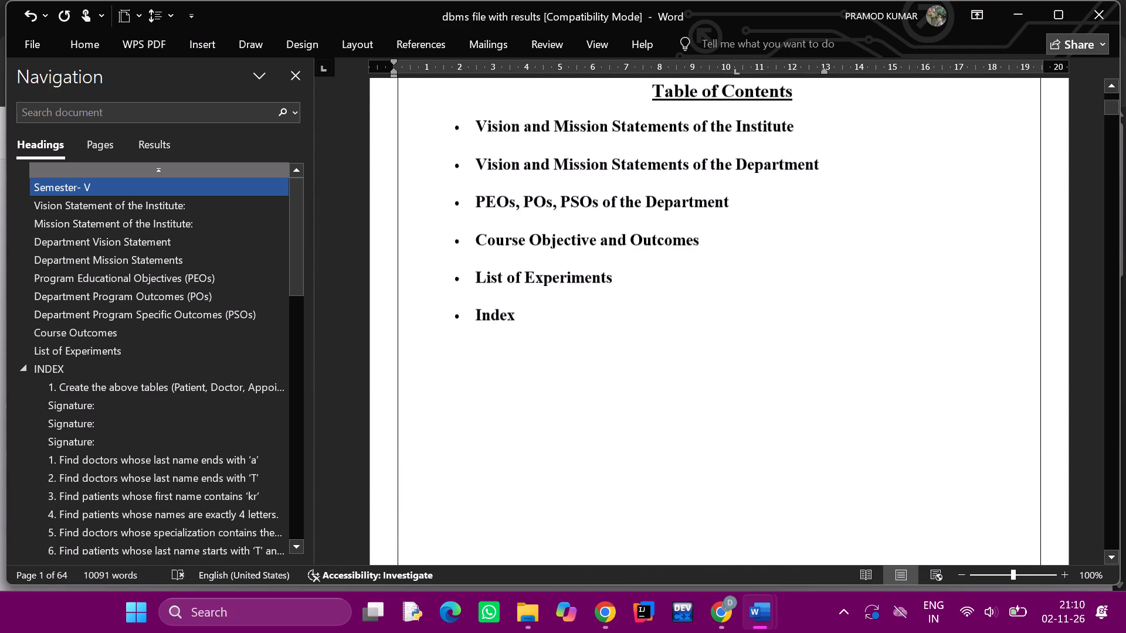
{"action": "scroll", "coordinate": [838, 376], "scroll_direction": "down", "scroll_amount": 6}
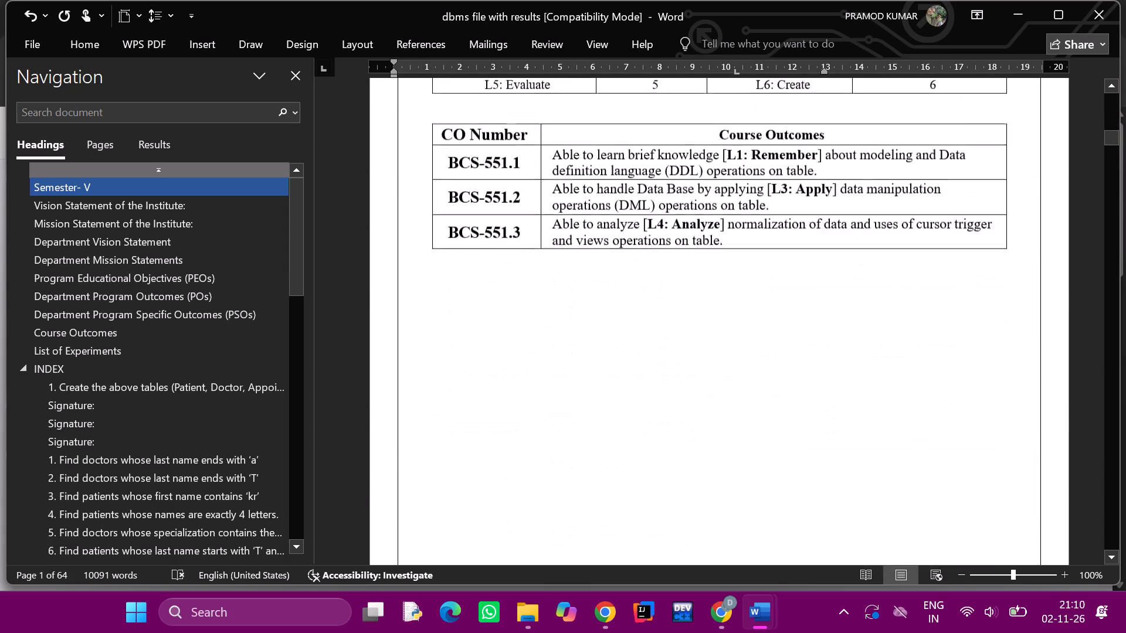
{"action": "scroll", "coordinate": [838, 376], "scroll_direction": "down", "scroll_amount": 3}
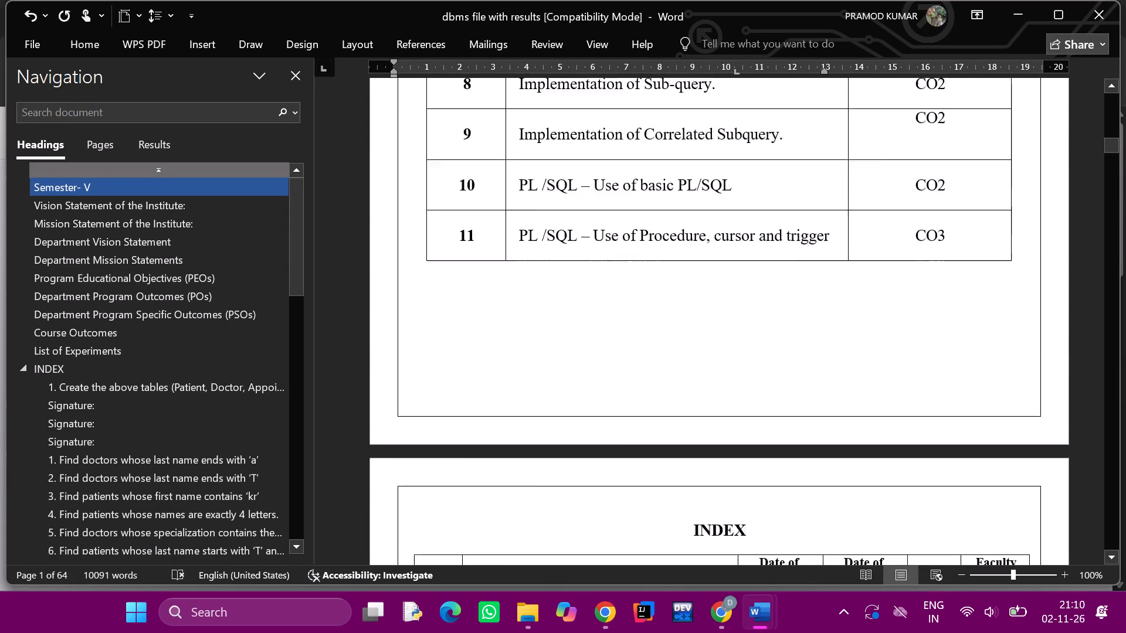
{"action": "scroll", "coordinate": [838, 376], "scroll_direction": "down", "scroll_amount": 7}
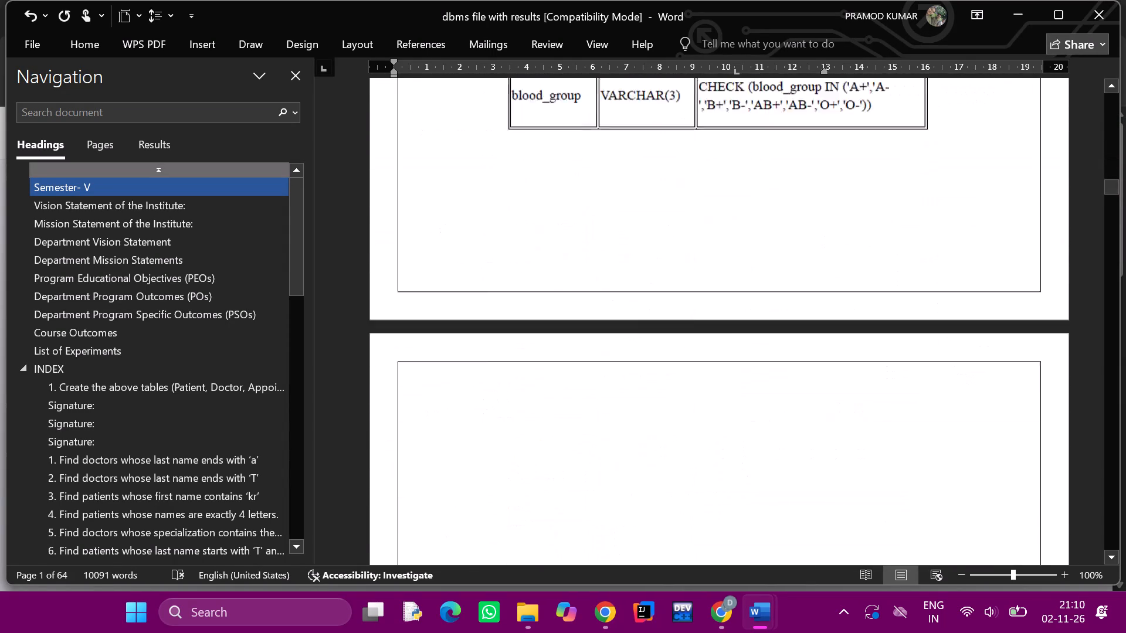
{"action": "scroll", "coordinate": [838, 376], "scroll_direction": "down", "scroll_amount": 1}
{"action": "scroll", "coordinate": [838, 376], "scroll_direction": "up", "scroll_amount": 16}
{"action": "scroll", "coordinate": [838, 376], "scroll_direction": "up", "scroll_amount": 7}
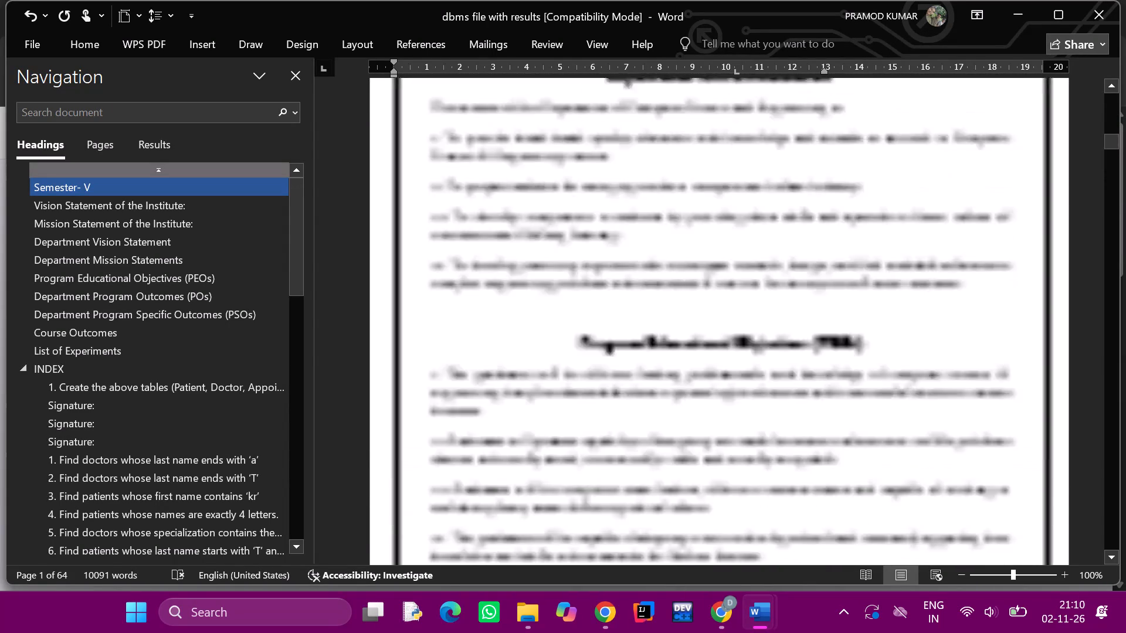
{"action": "scroll", "coordinate": [838, 376], "scroll_direction": "up", "scroll_amount": 5}
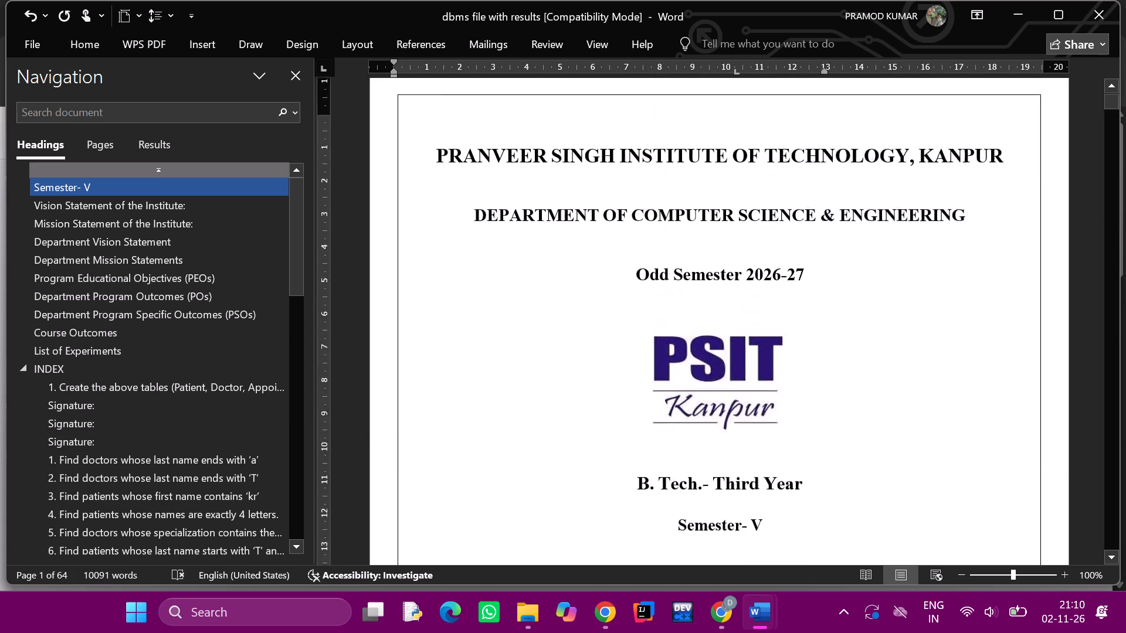
{"action": "scroll", "coordinate": [838, 376], "scroll_direction": "down", "scroll_amount": 3}
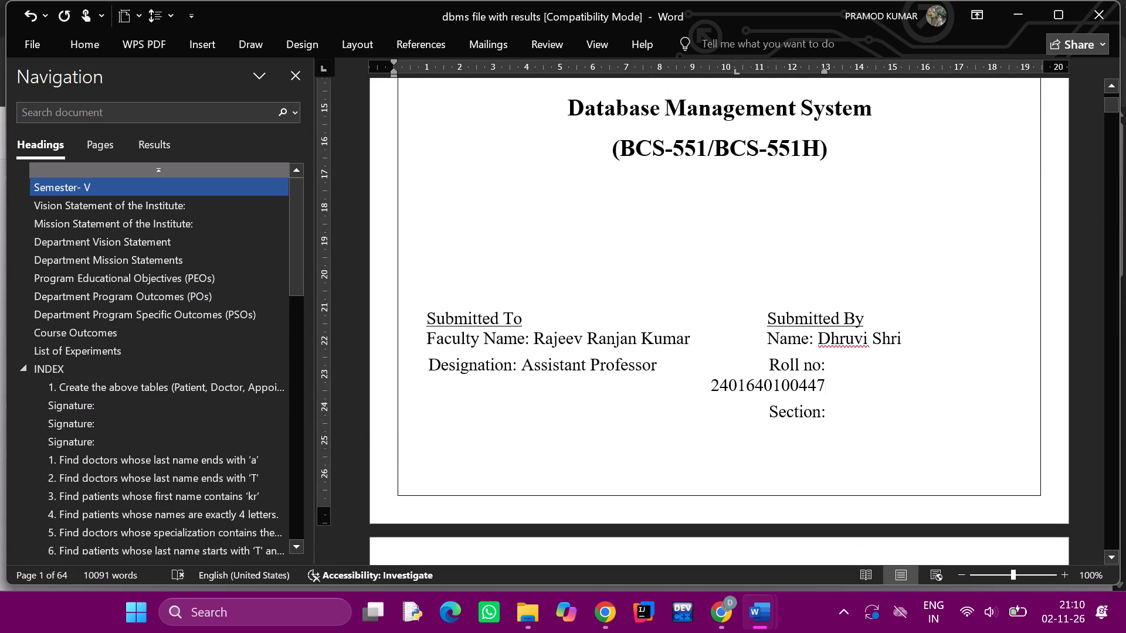
Undo all the entries made on the cover page, back to the blank Faculty Name, Designation, Name and Roll no fields.
{"action": "key", "text": "ctrl+z"}
{"action": "key", "text": "ctrl+z"}
{"action": "key", "text": "ctrl+z"}
{"action": "key", "text": "ctrl+z"}
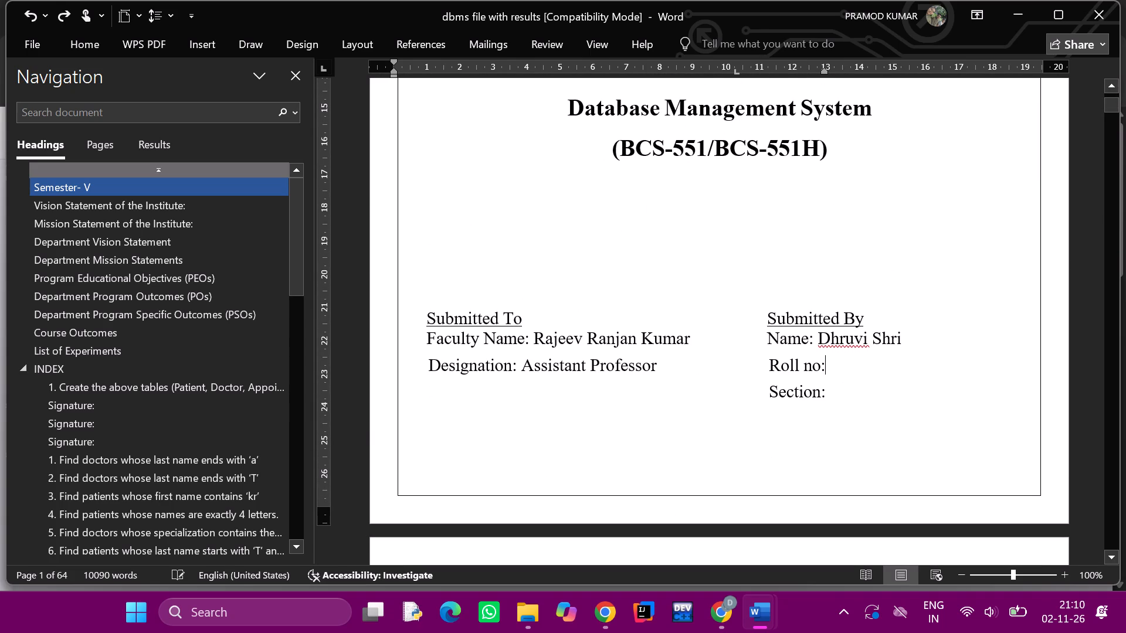
{"action": "key", "text": "ctrl+z"}
{"action": "key", "text": "ctrl+z"}
{"action": "key", "text": "ctrl+z"}
{"action": "key", "text": "ctrl+z"}
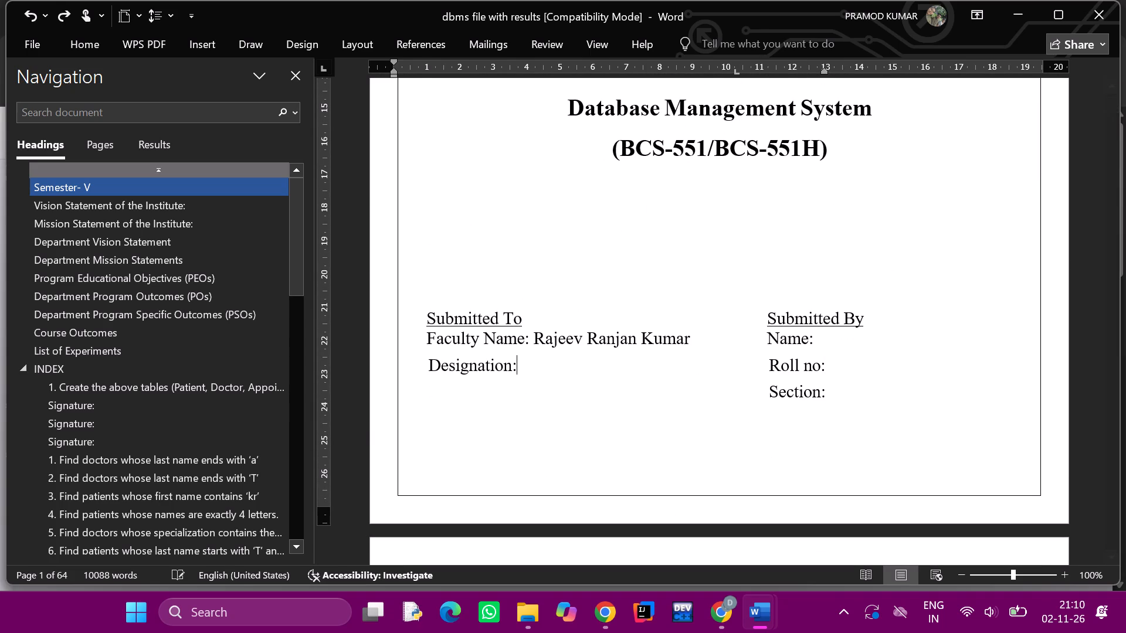
{"action": "key", "text": "ctrl+z"}
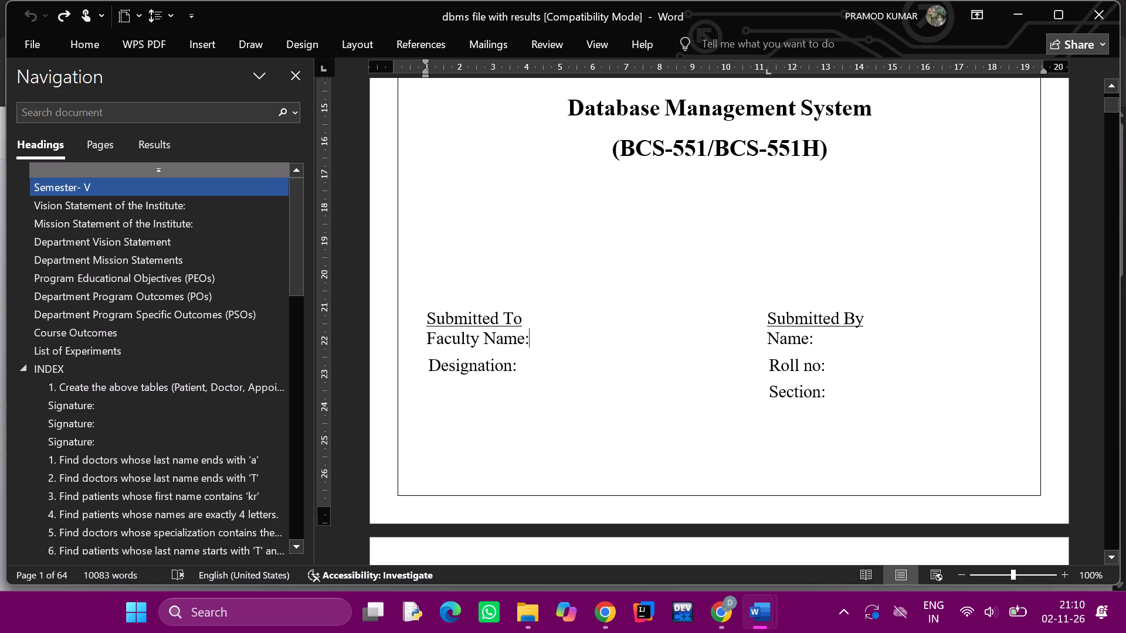
Adjust the spacing in front of the Designation label, using three spaces to align it under Faculty Name.
{"action": "left_click", "coordinate": [429, 368]}
{"action": "key", "text": "BackSpace"}
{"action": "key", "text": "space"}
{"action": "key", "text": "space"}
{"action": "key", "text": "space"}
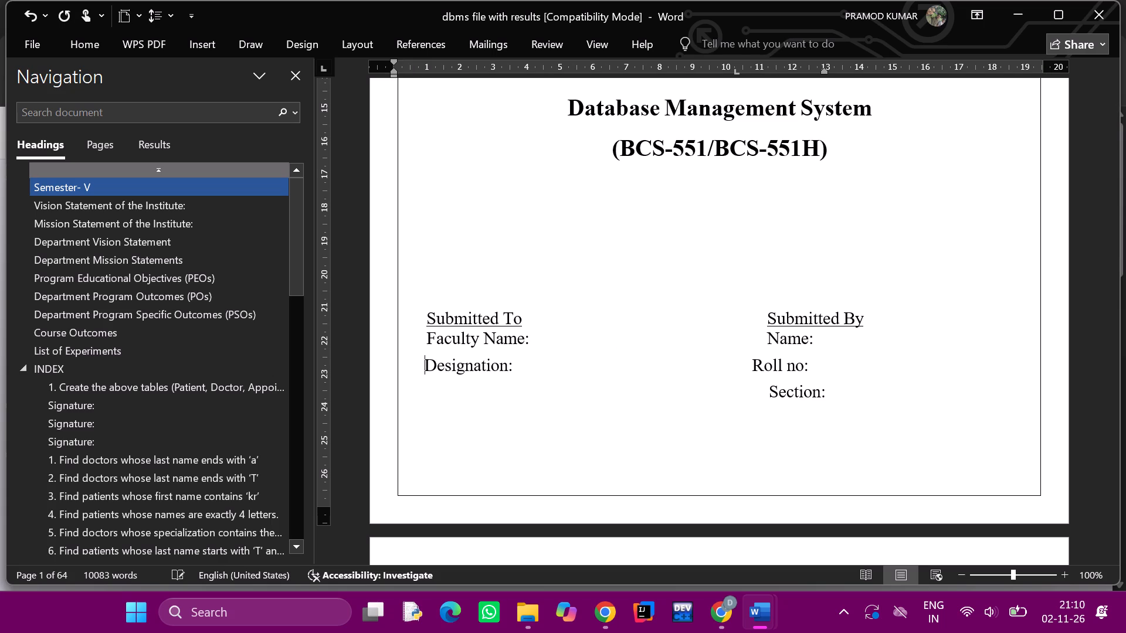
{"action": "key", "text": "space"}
{"action": "key", "text": "BackSpace"}
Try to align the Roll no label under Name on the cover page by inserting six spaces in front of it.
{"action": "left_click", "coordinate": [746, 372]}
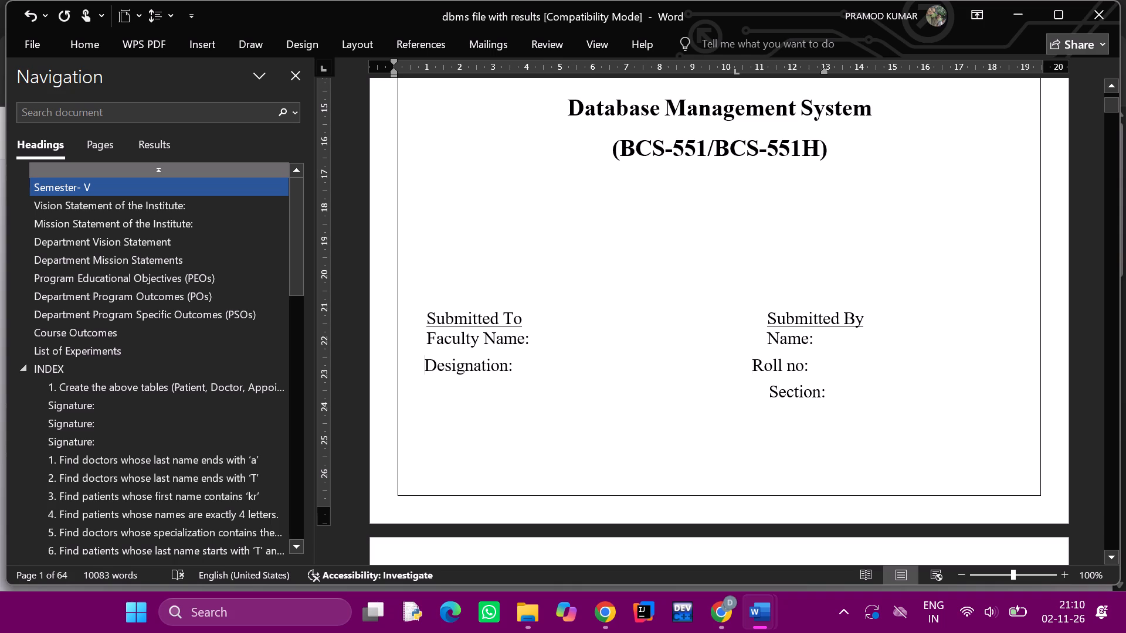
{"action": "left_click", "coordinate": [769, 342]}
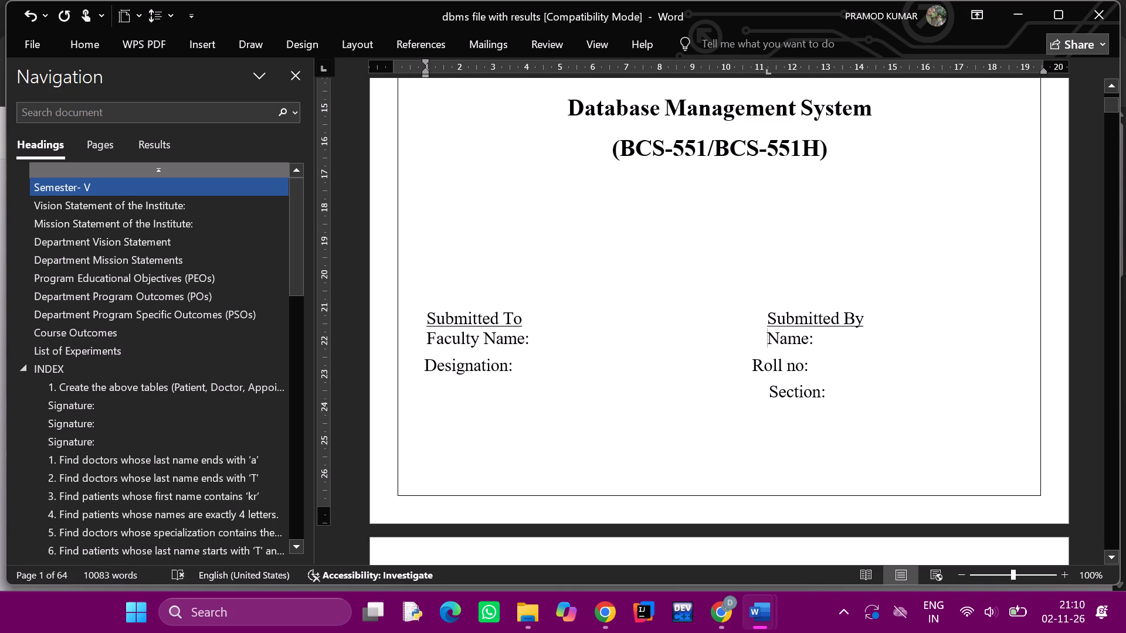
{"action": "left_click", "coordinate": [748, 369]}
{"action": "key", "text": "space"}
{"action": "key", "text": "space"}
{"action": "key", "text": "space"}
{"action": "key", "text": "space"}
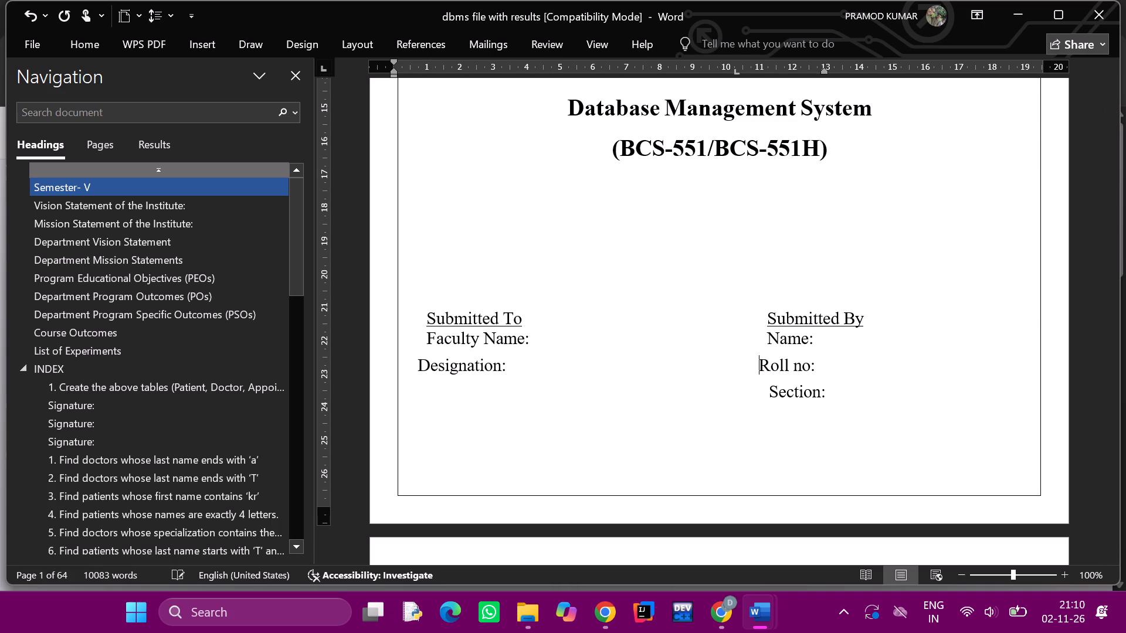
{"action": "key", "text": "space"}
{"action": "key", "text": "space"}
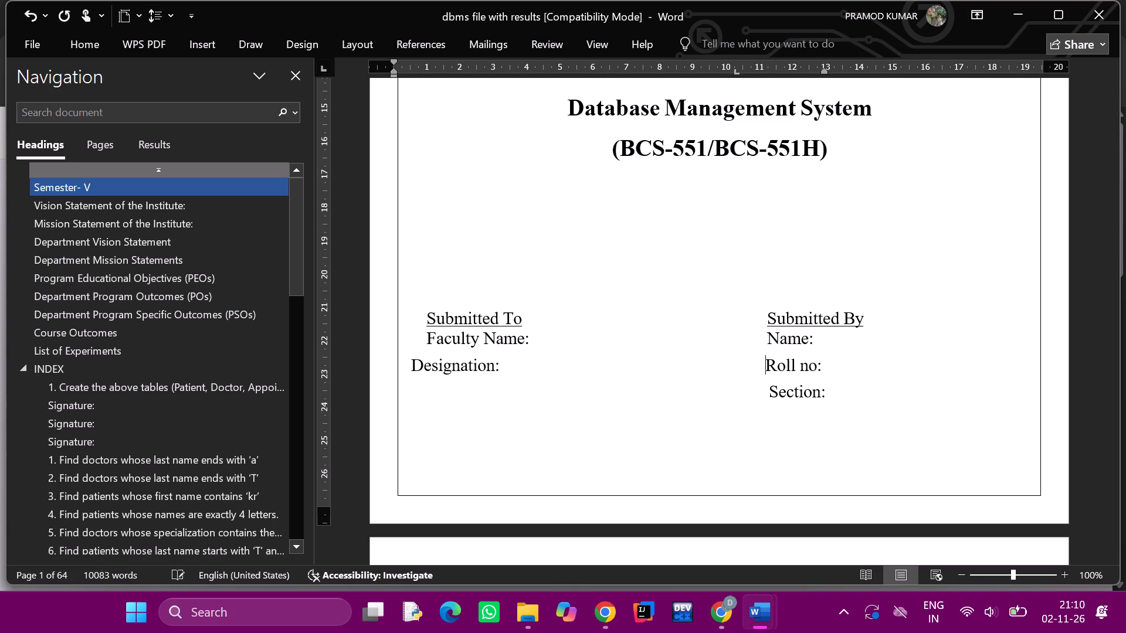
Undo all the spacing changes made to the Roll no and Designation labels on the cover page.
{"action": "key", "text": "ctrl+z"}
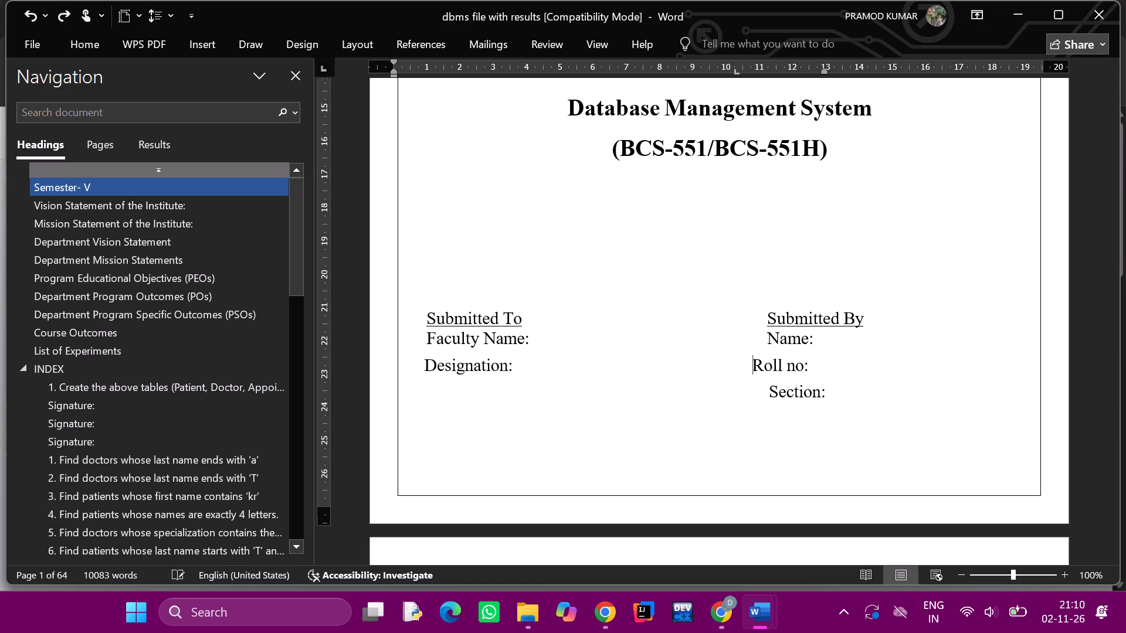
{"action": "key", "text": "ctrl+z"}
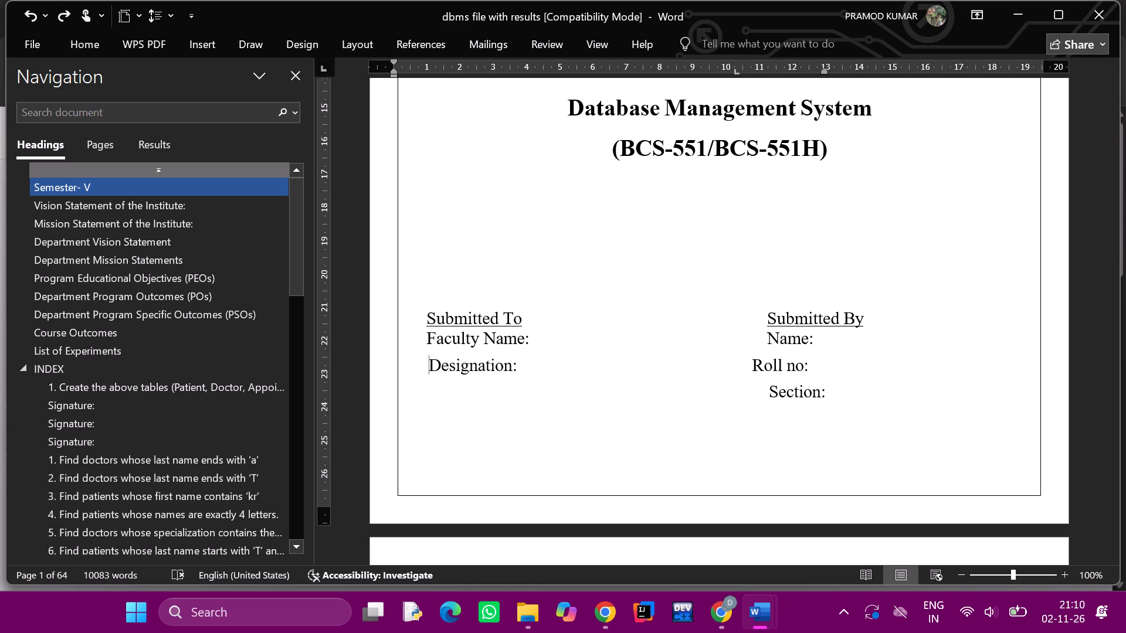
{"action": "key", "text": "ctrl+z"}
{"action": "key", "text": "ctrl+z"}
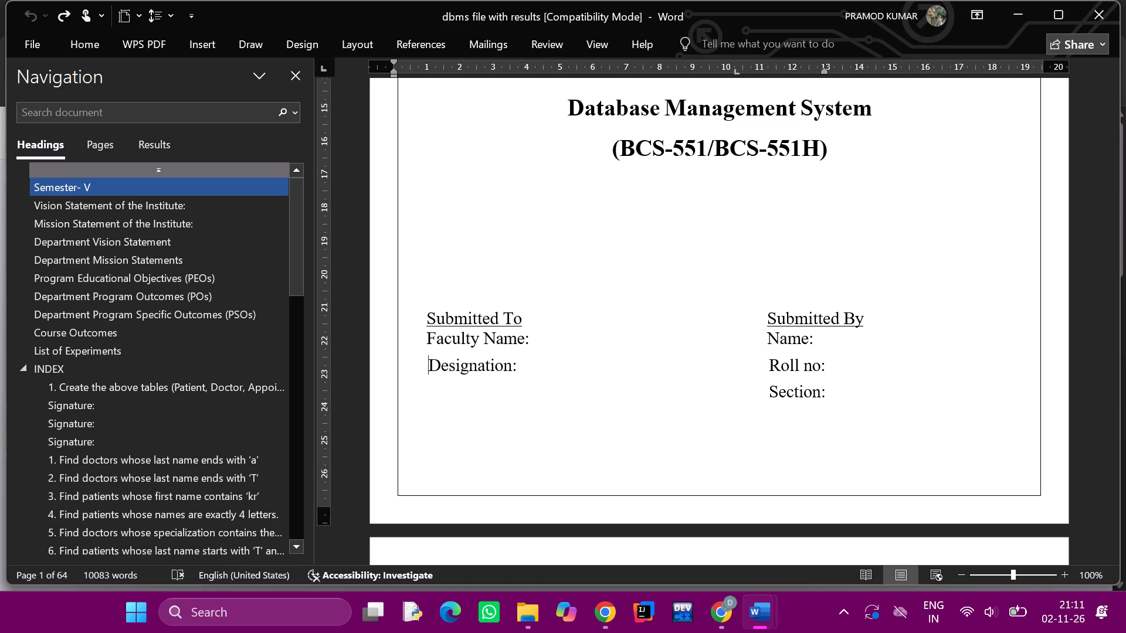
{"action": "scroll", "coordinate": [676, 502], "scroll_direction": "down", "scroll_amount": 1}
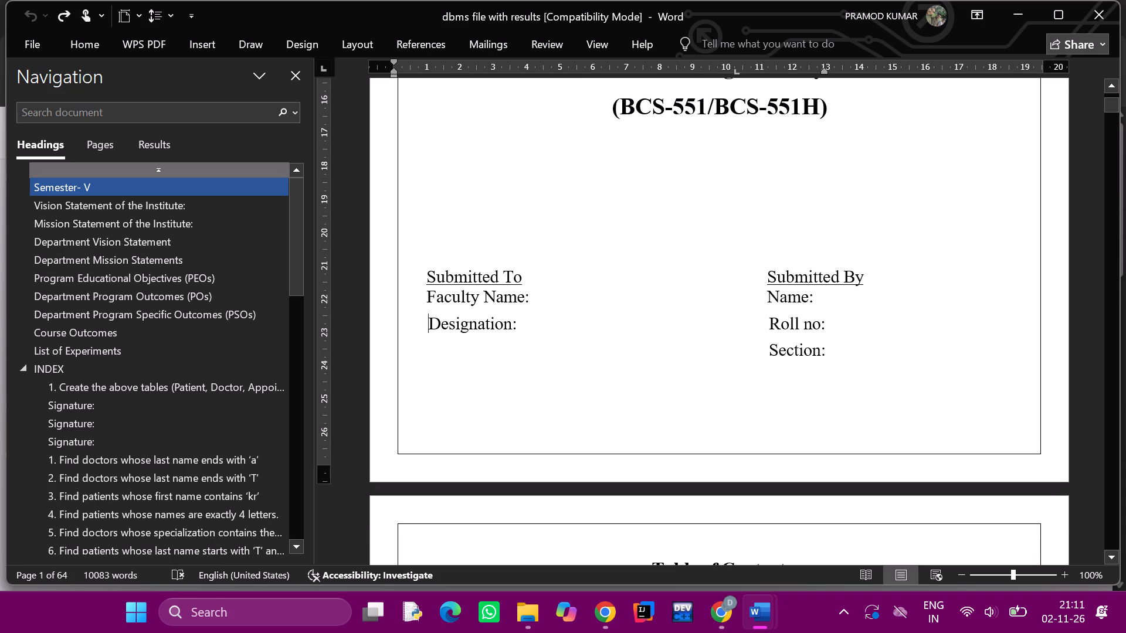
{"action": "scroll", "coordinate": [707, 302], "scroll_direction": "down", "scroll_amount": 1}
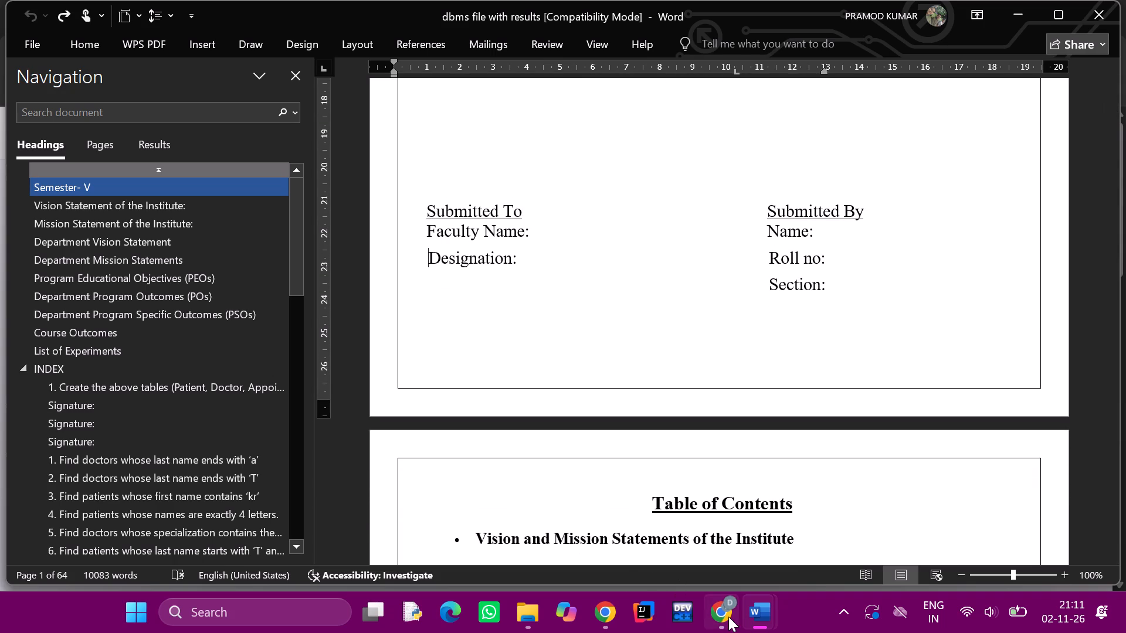
Switch to Chrome and download the converted DBMS Word file from iLovePDF again.
{"action": "left_click", "coordinate": [605, 610]}
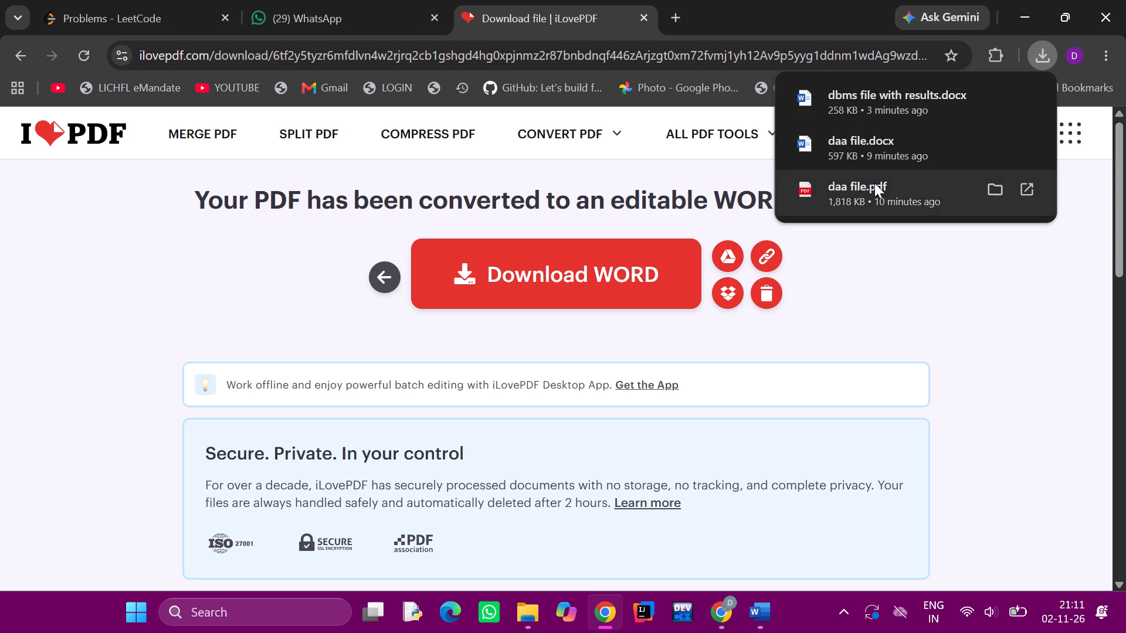
{"action": "left_click", "coordinate": [625, 283]}
Open the Word to PDF converter on iLovePDF.
{"action": "left_click", "coordinate": [559, 128]}
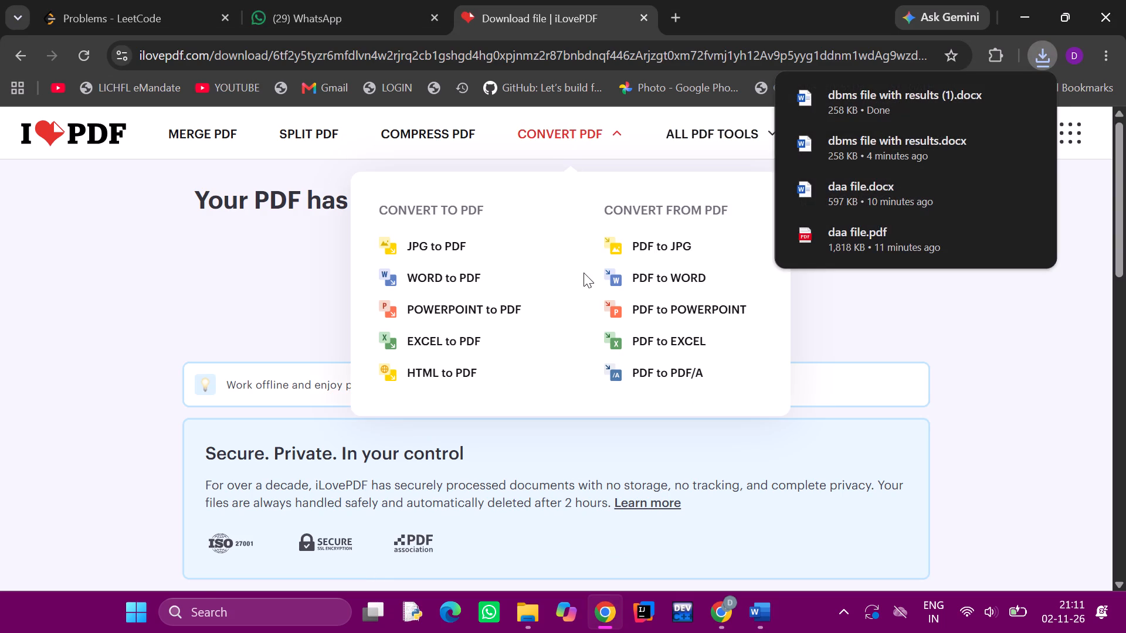
{"action": "left_click", "coordinate": [489, 275]}
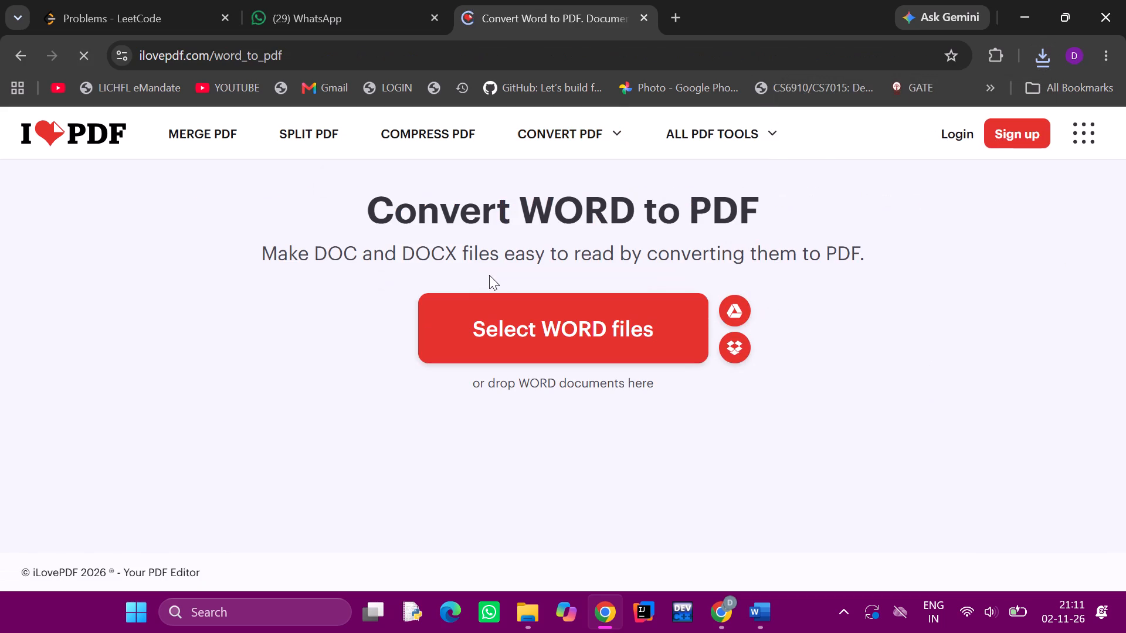
Upload the daa file Word document from Downloads and convert it to PDF.
{"action": "left_click", "coordinate": [453, 304]}
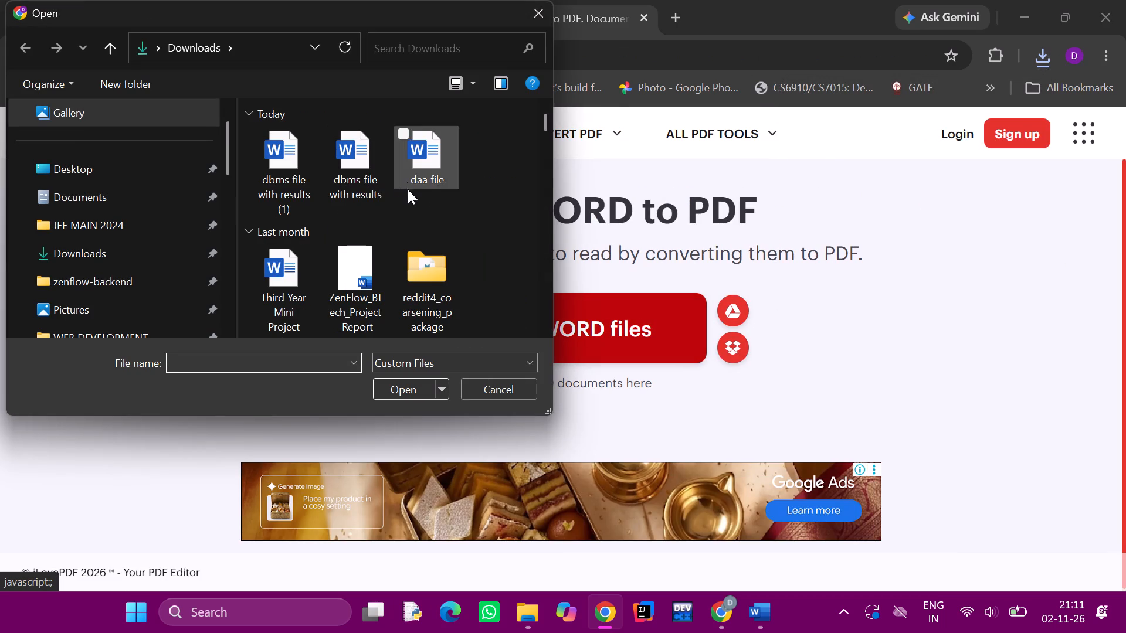
{"action": "left_click", "coordinate": [408, 189]}
{"action": "left_click", "coordinate": [415, 170]}
{"action": "left_click", "coordinate": [394, 392]}
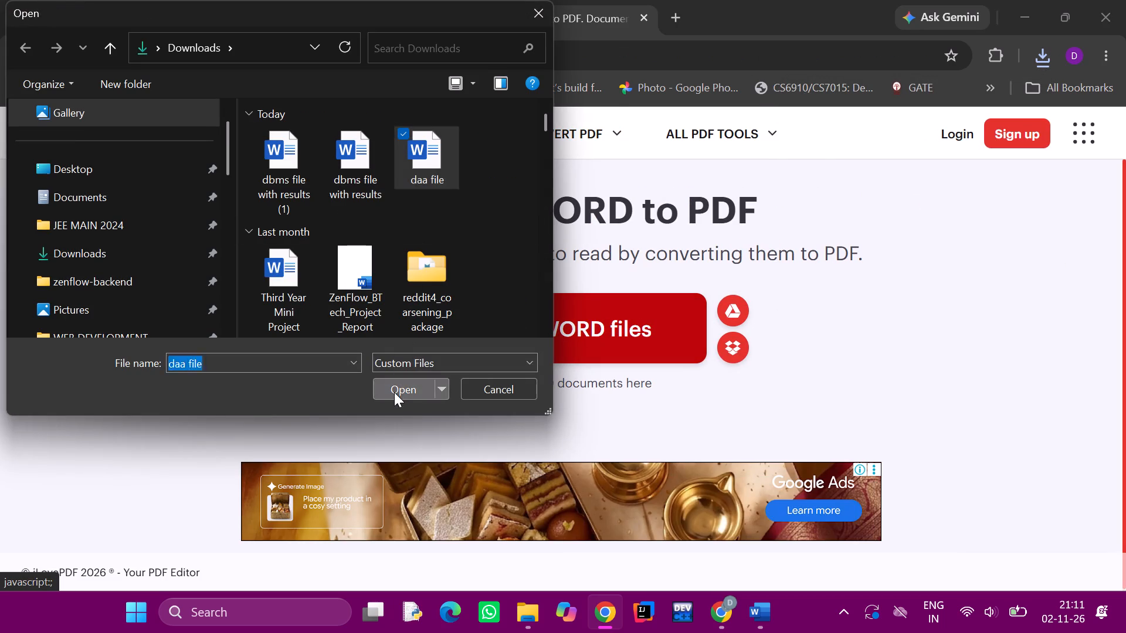
{"action": "left_click", "coordinate": [848, 550]}
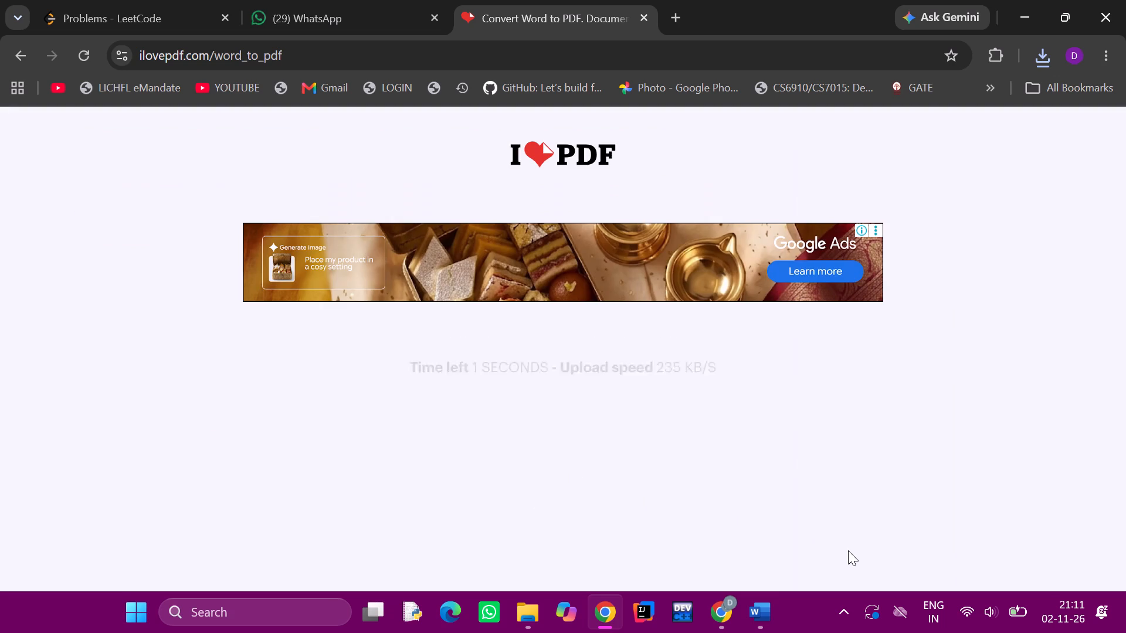
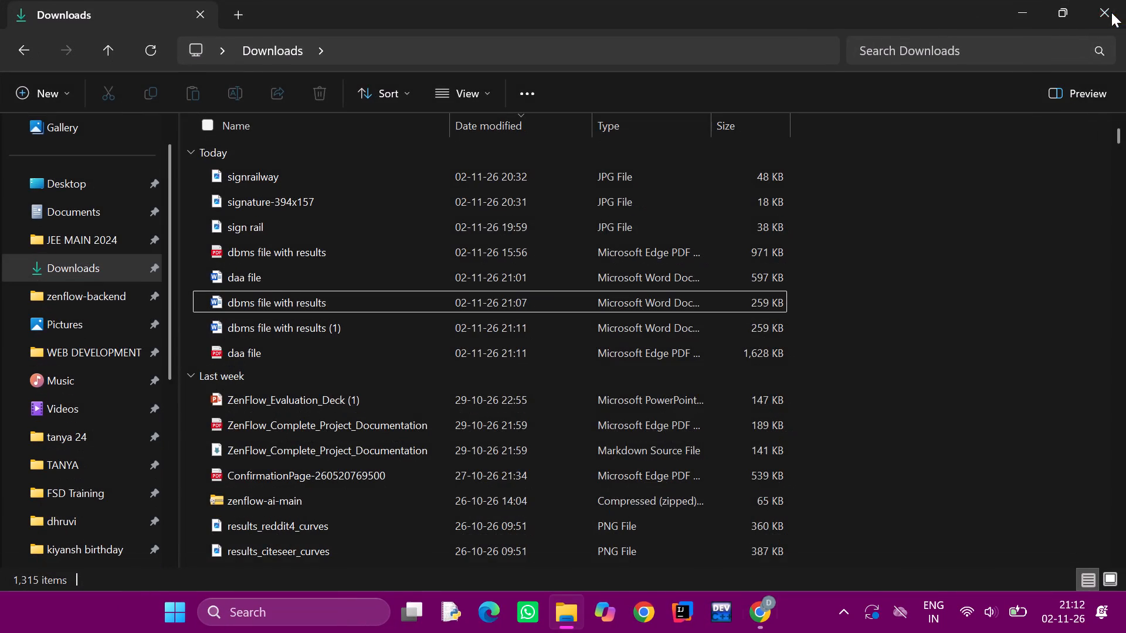
Close the Downloads folder window.
{"action": "left_click", "coordinate": [1109, 14]}
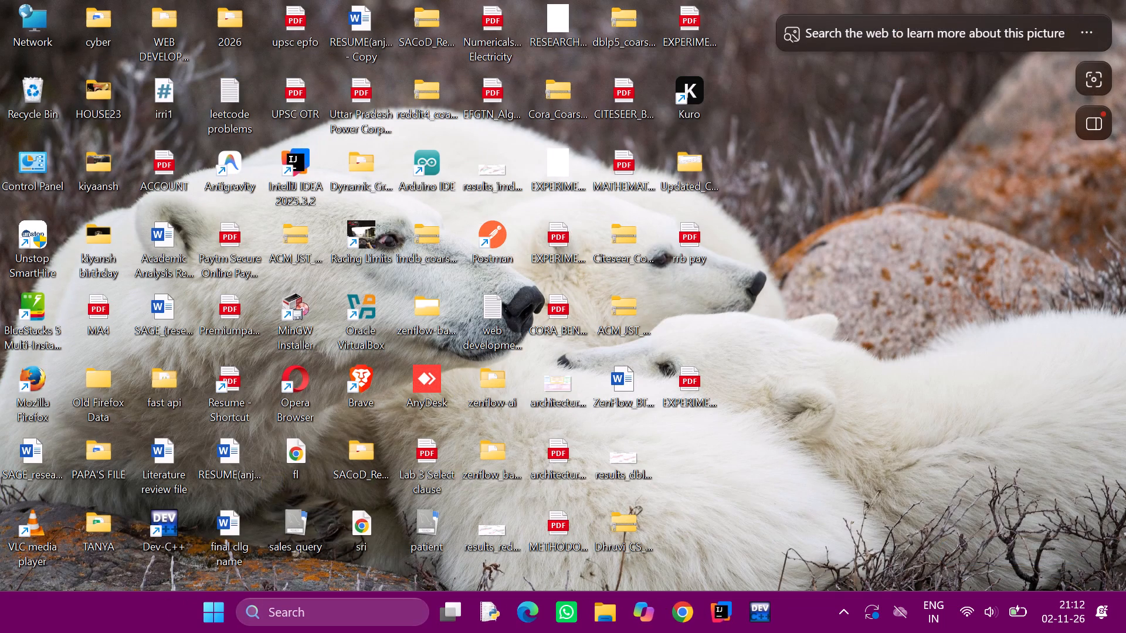
Power down the computer.
{"action": "left_click", "coordinate": [205, 618]}
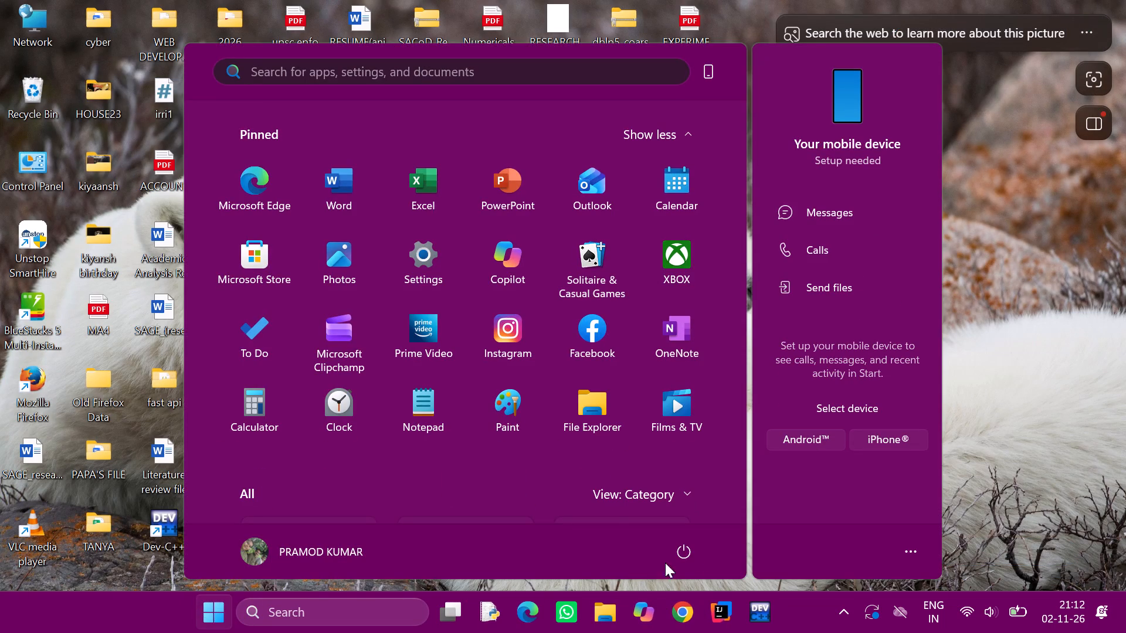
{"action": "left_click", "coordinate": [691, 560]}
{"action": "left_click", "coordinate": [669, 487]}
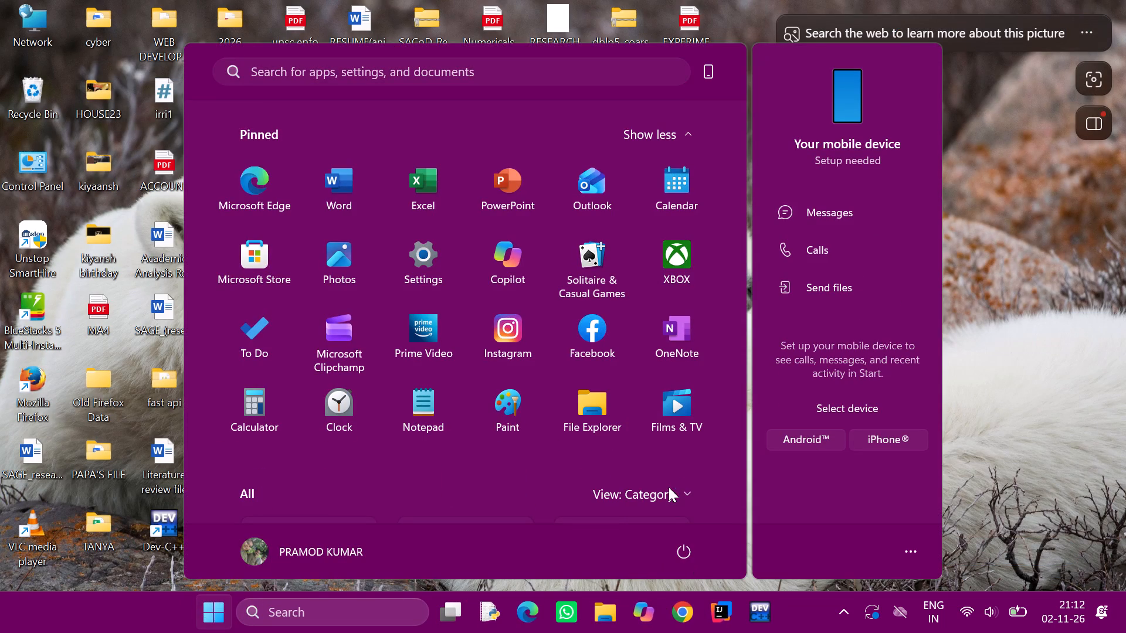